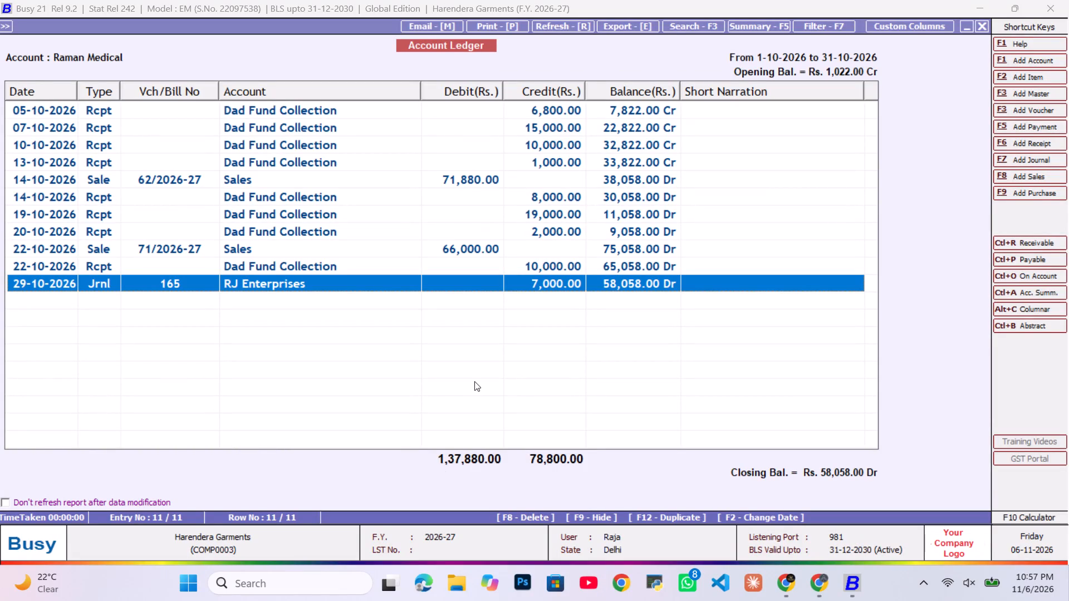
# Switch to Chrome and review the pending orders of Maxout Emporium in the Meesho supplier panel.
pyautogui.click(779, 577)
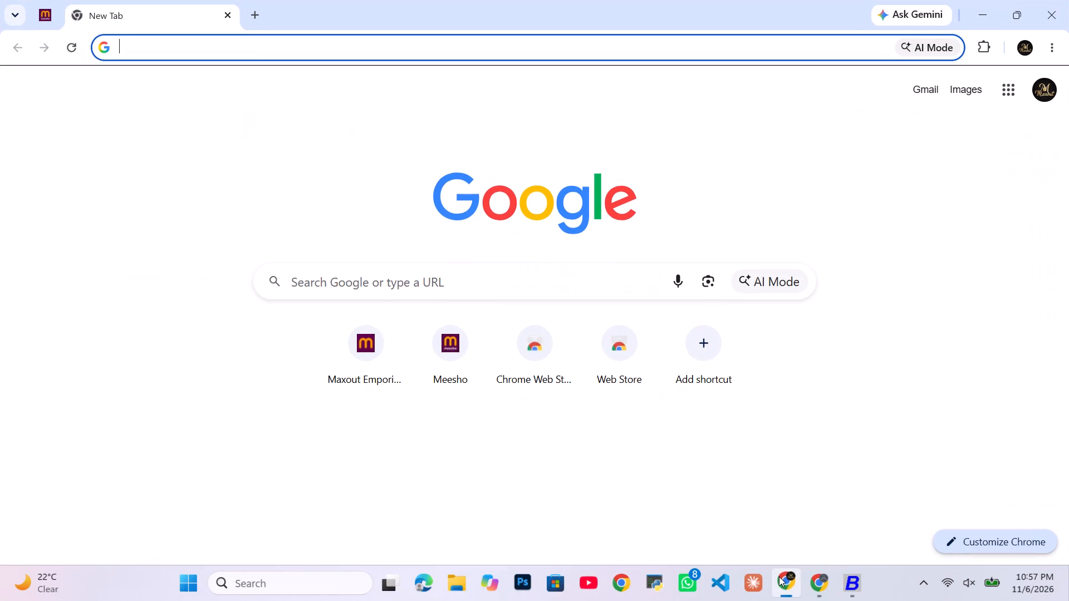
pyautogui.click(42, 21)
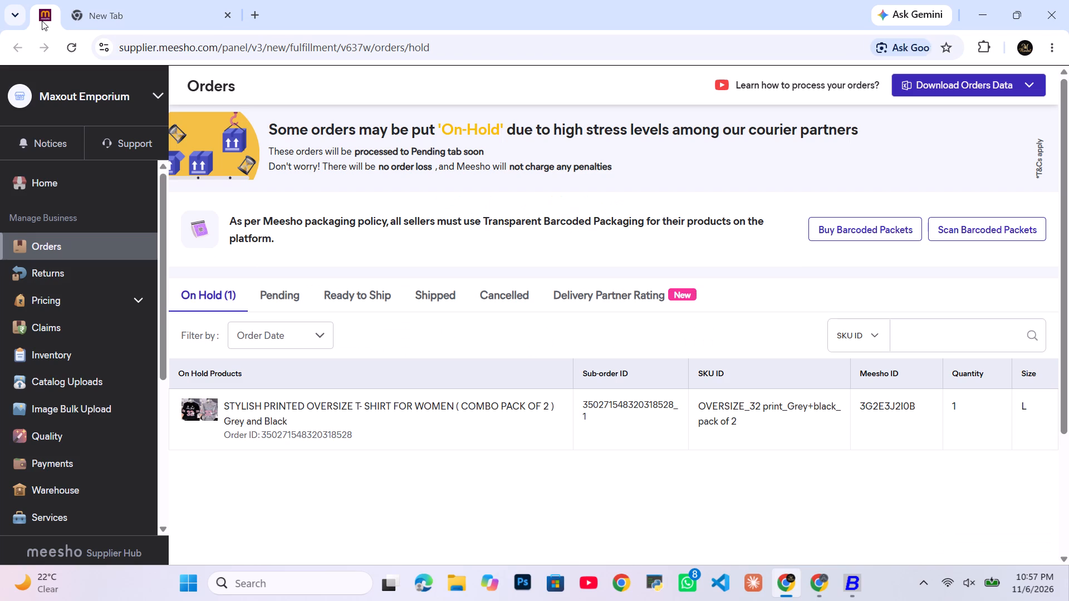
pyautogui.doubleClick(258, 288)
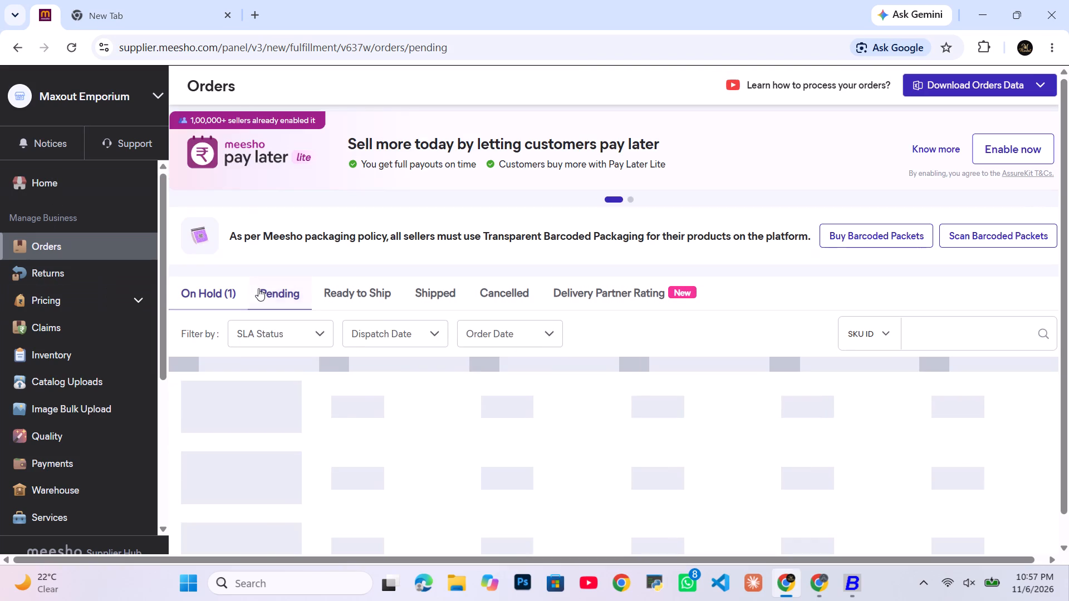
pyautogui.scroll(-5, 264, 351)
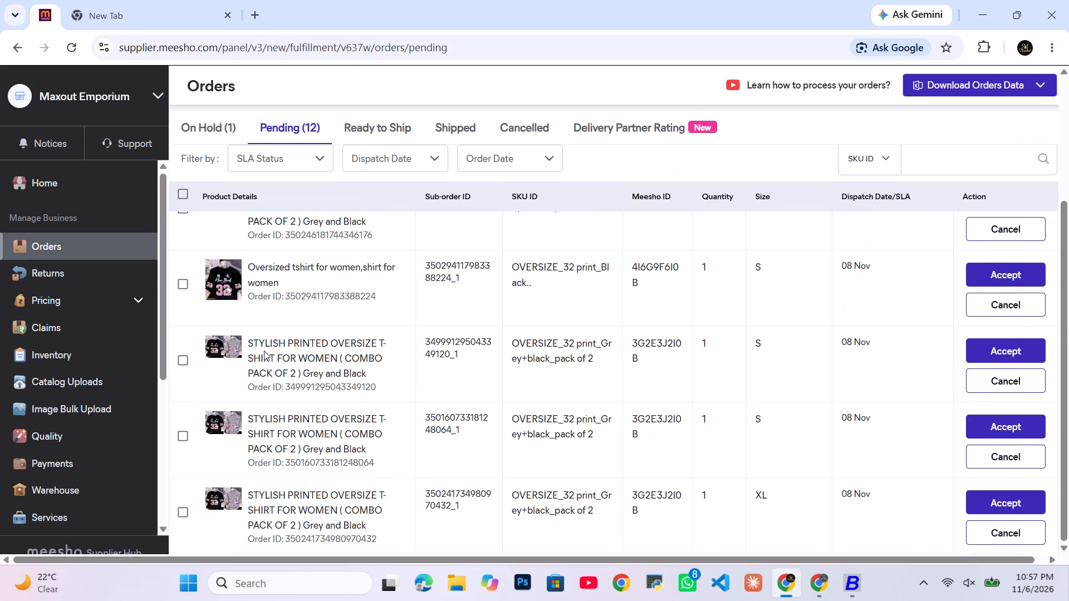
pyautogui.scroll(-4, 264, 351)
# Open Maxout Emporium's home dashboard, dismiss the sale opt-in promotion, and review the business insights and recommendations.
pyautogui.click(62, 176)
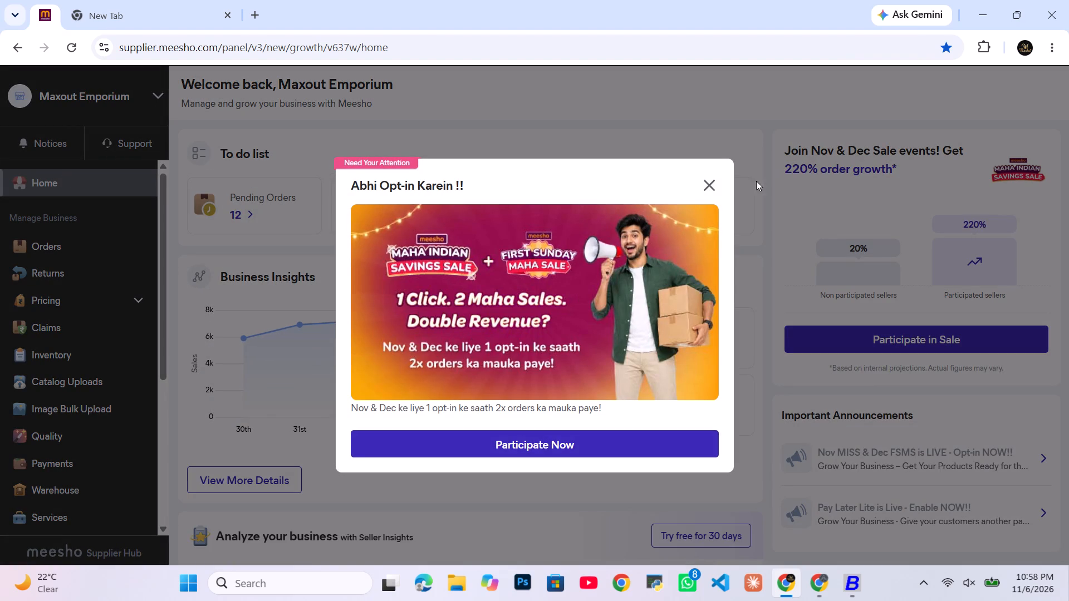
pyautogui.click(709, 186)
pyautogui.scroll(-1, 528, 282)
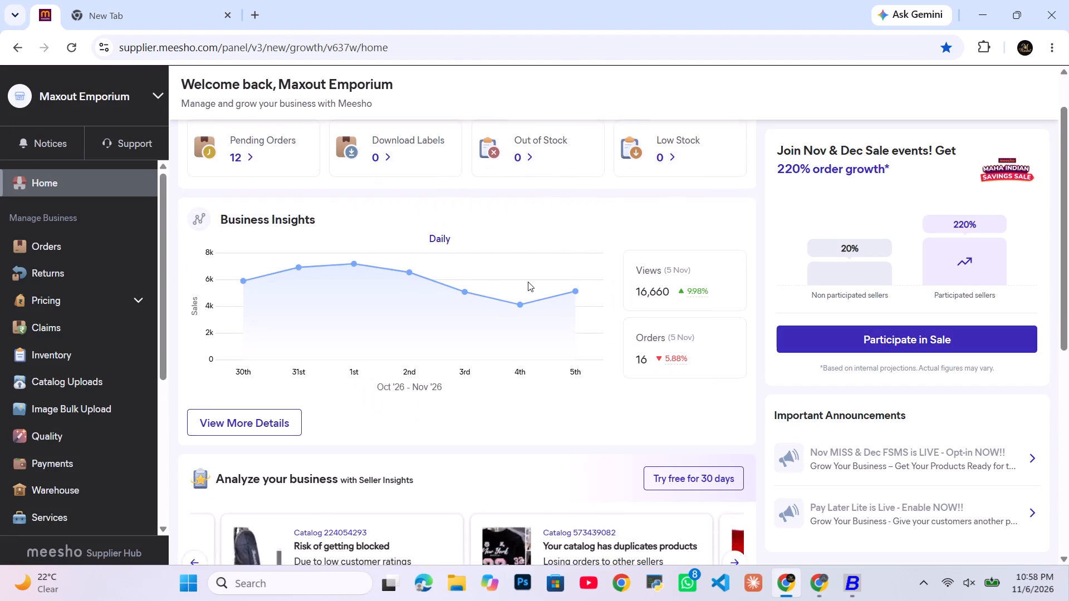
pyautogui.scroll(-4, 528, 282)
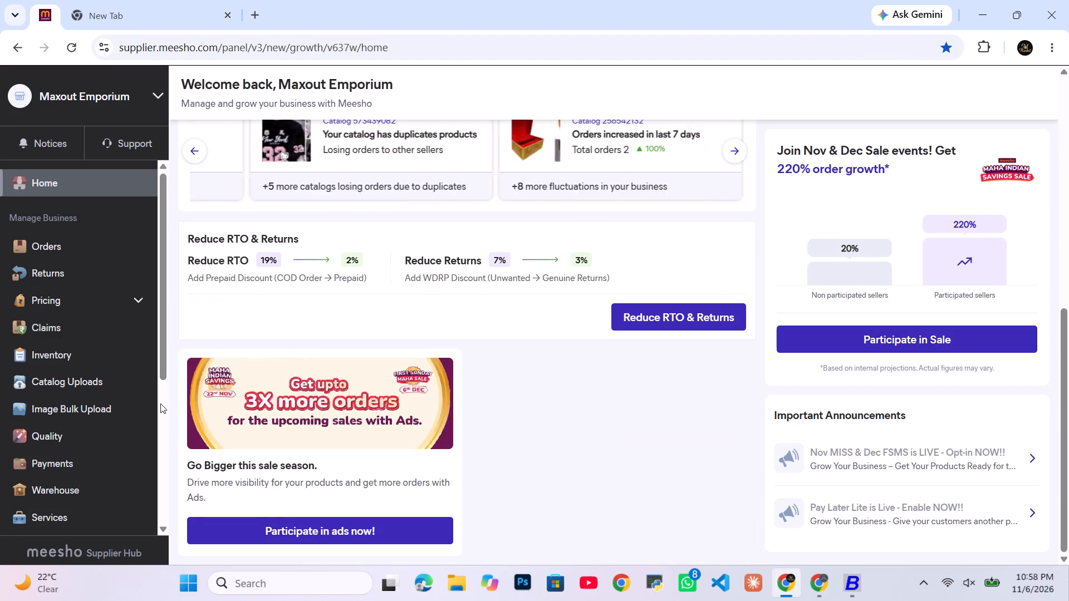
# Open Maxout Emporium's Product Quality page and examine the action-pending quality recommendations.
pyautogui.click(72, 428)
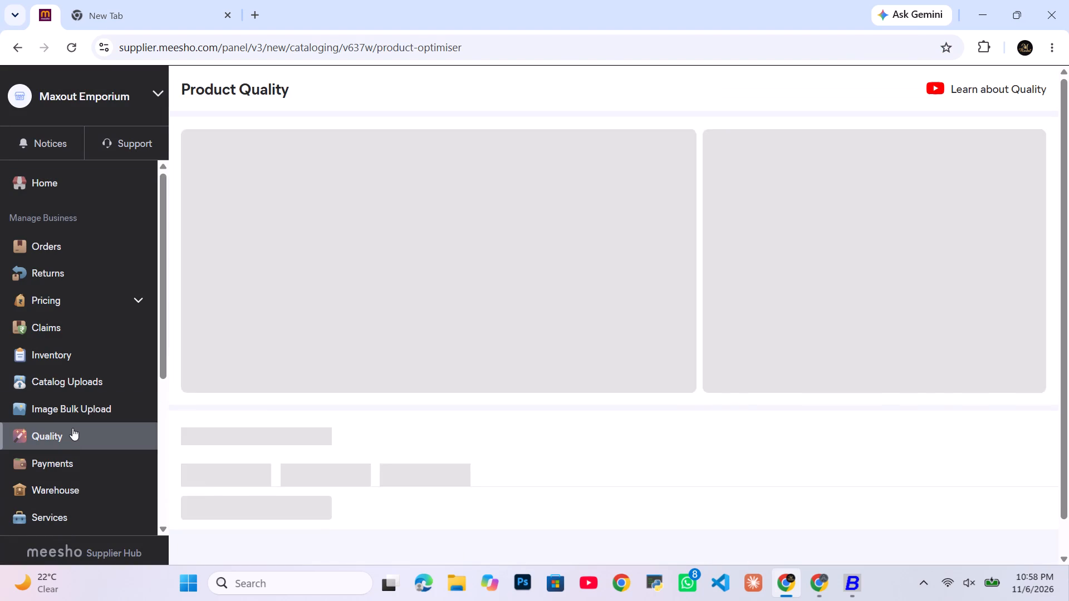
pyautogui.scroll(-3, 399, 393)
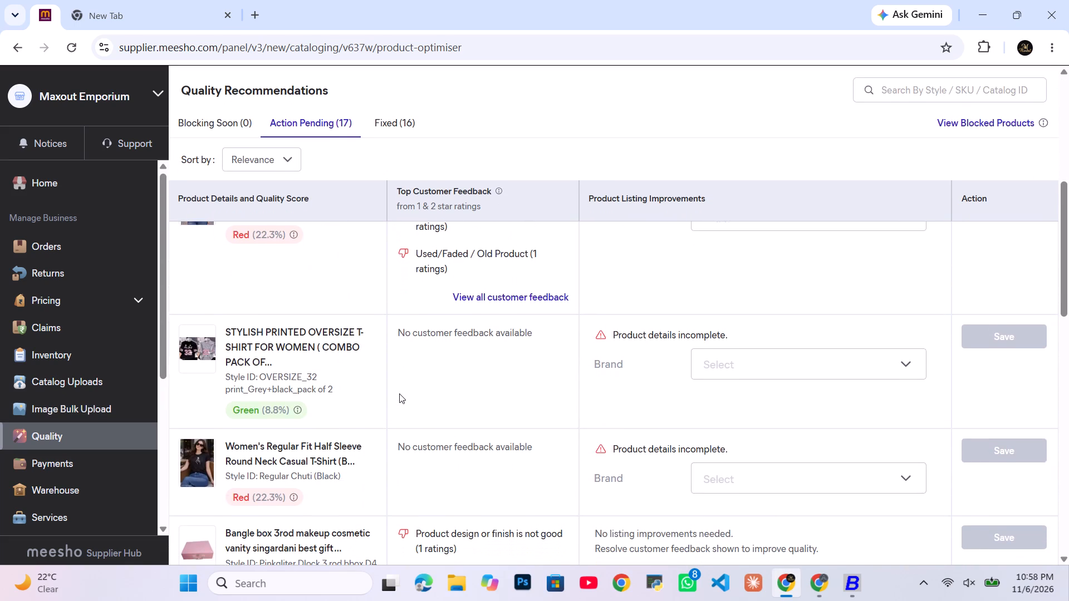
# Switch to the RJ_ENTERPRISES_NEW supplier account in the other Chrome window and examine its Product Quality score and recommendations.
pyautogui.click(832, 586)
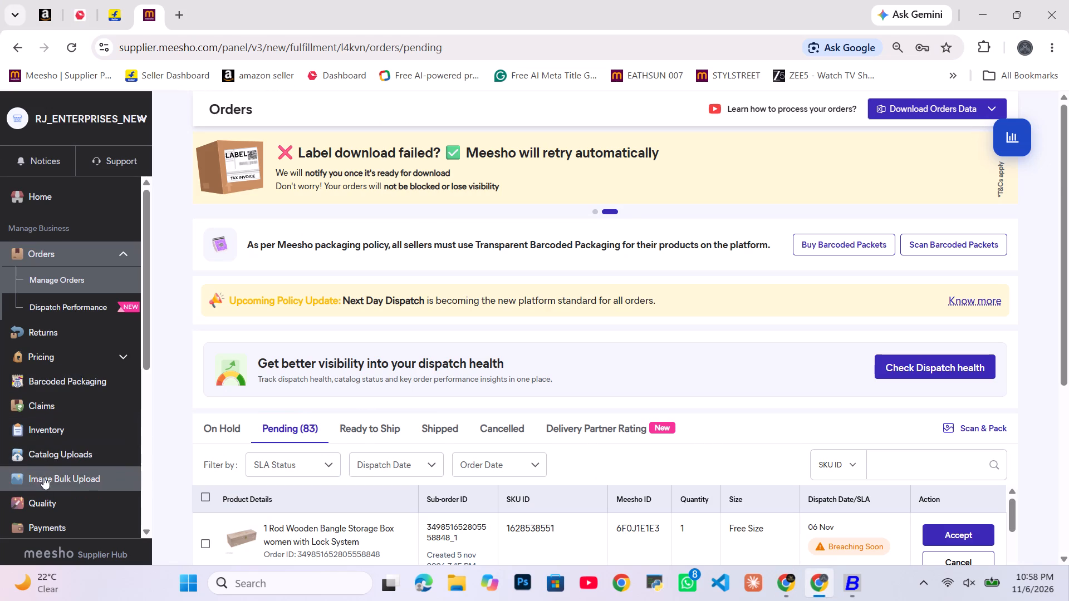
pyautogui.click(32, 505)
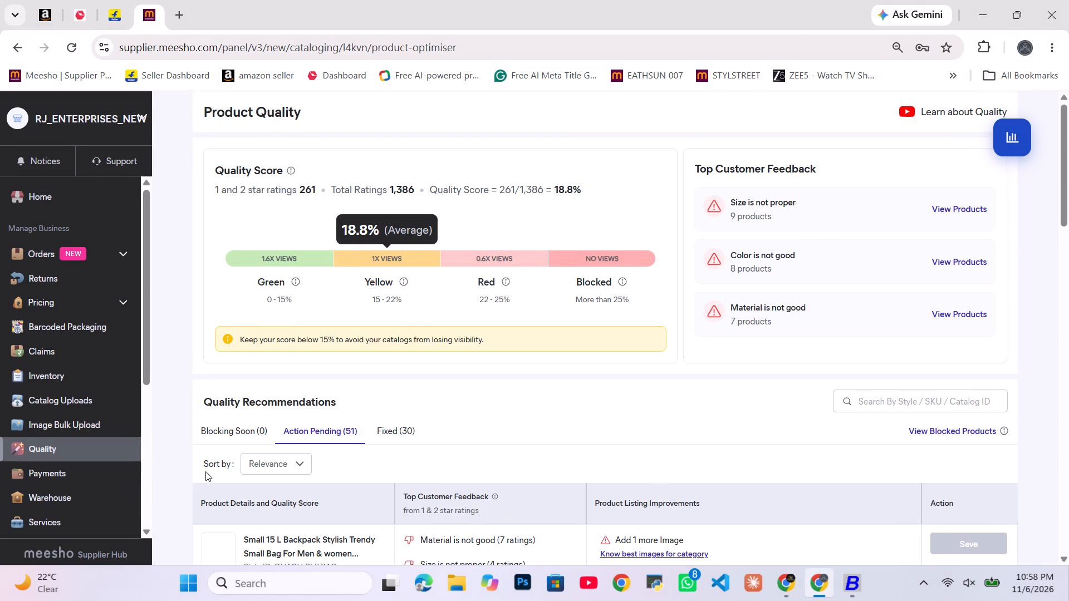
pyautogui.scroll(-2, 205, 471)
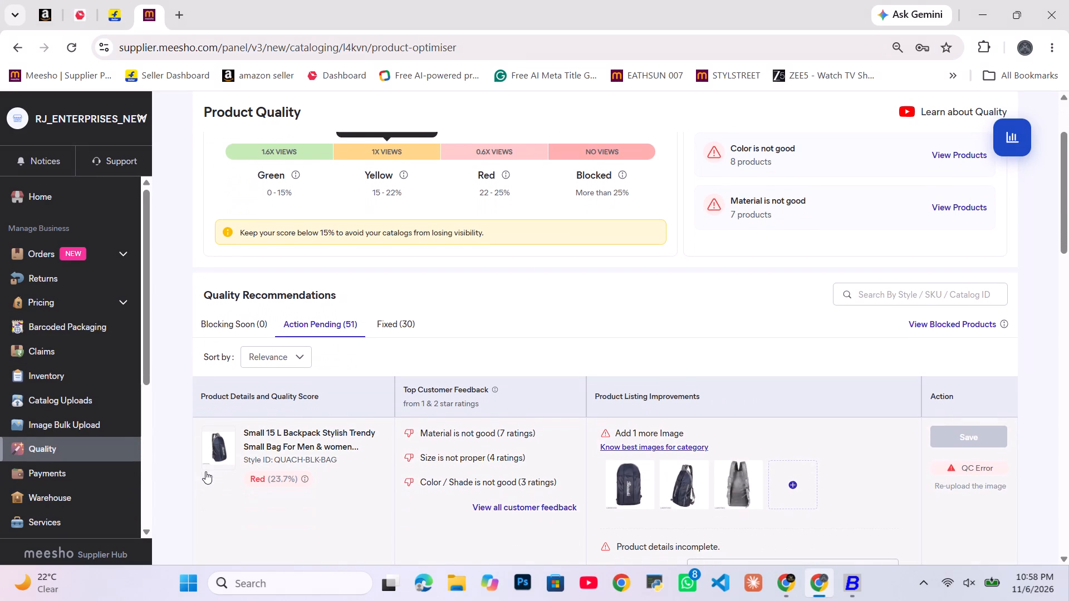
pyautogui.scroll(-1, 205, 471)
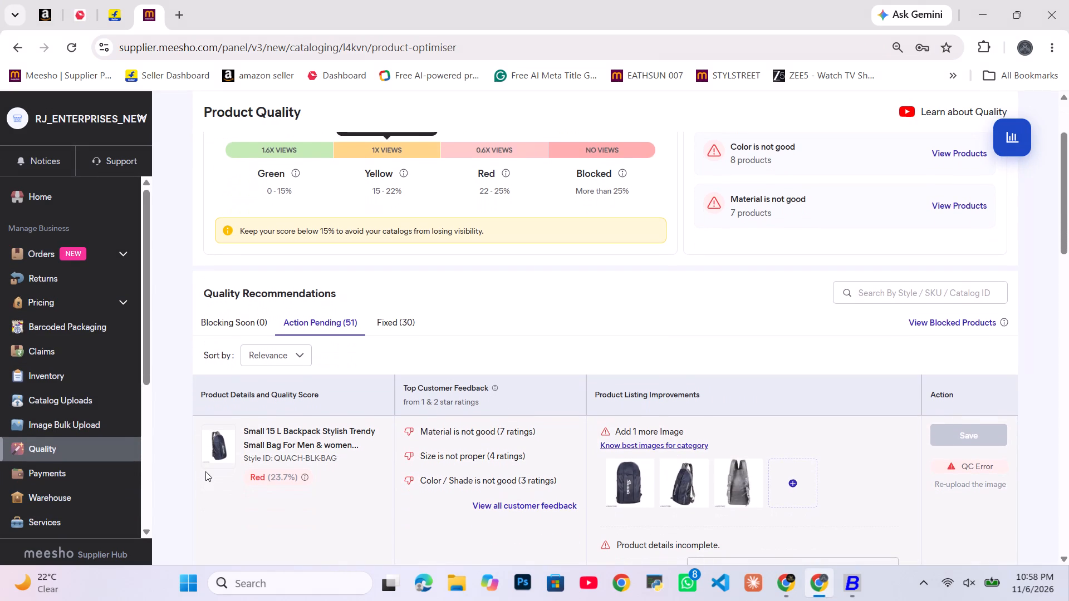
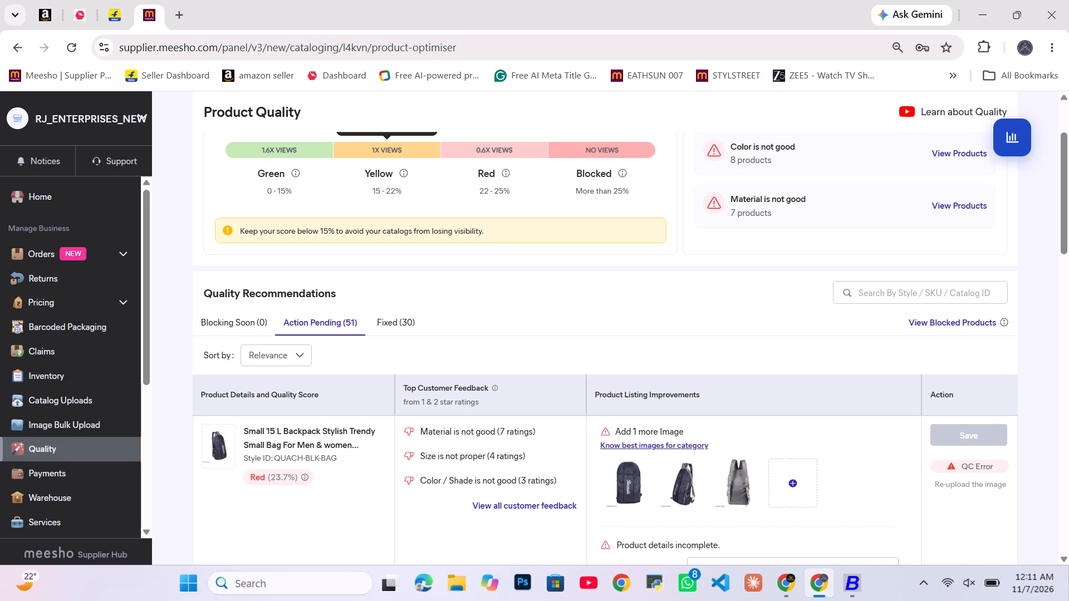
# Open the RJ_ENTERPRISES_NEW account's orders and accept all of its pending orders.
pyautogui.rightClick(280, 600)
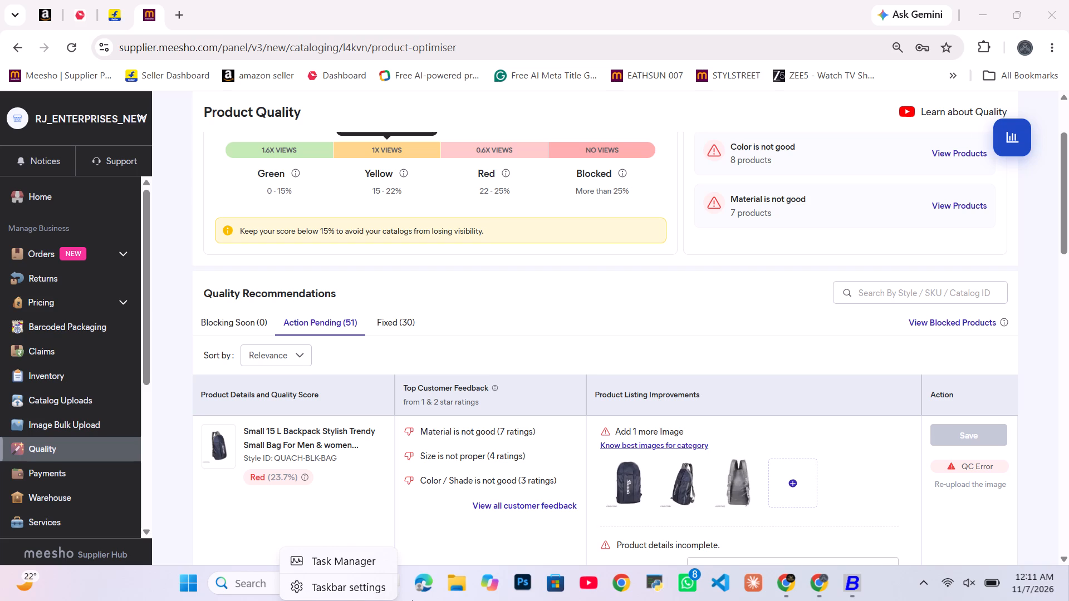
pyautogui.click(32, 236)
pyautogui.click(46, 264)
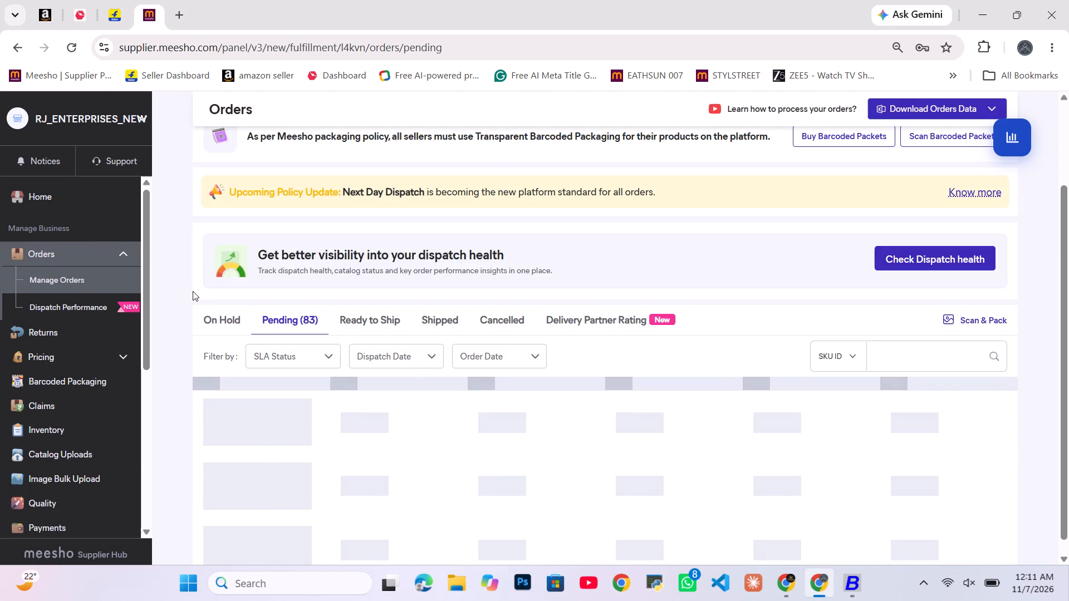
pyautogui.click(342, 326)
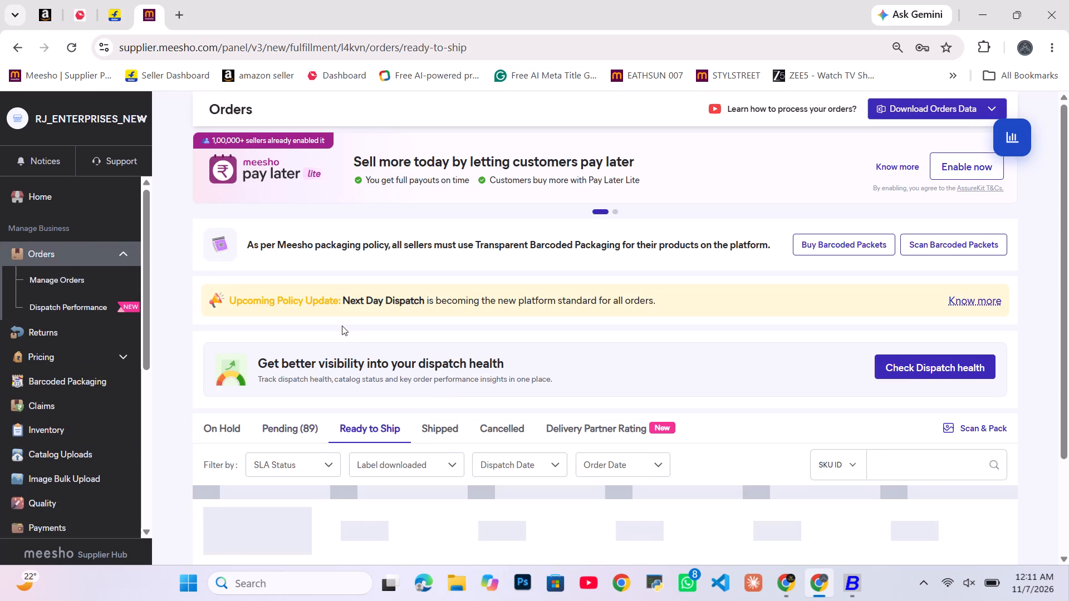
pyautogui.scroll(-3, 342, 326)
pyautogui.click(275, 208)
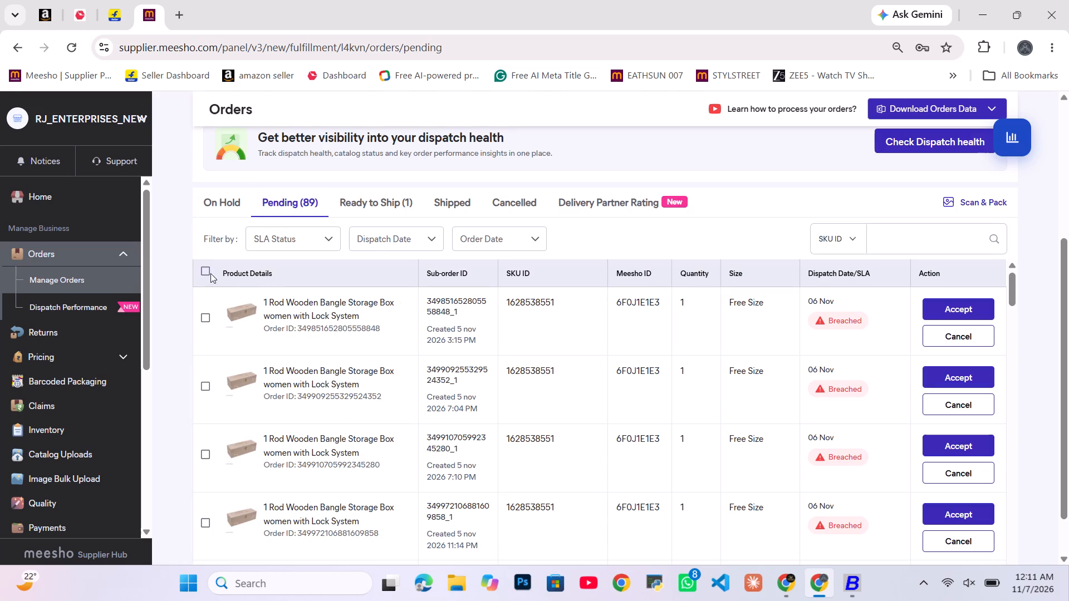
pyautogui.click(204, 270)
pyautogui.click(924, 535)
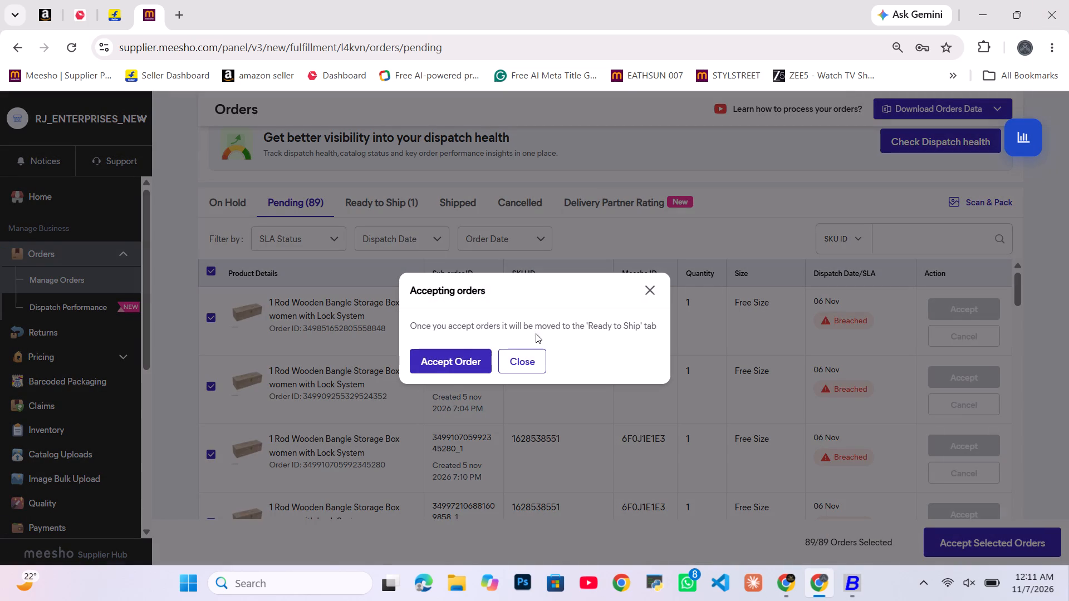
pyautogui.click(465, 367)
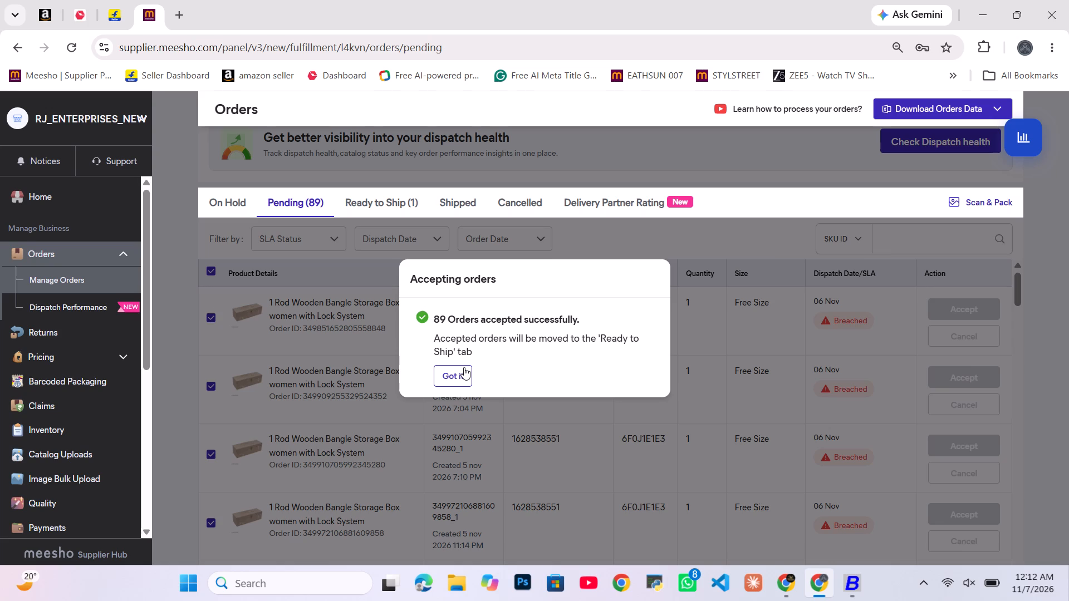
pyautogui.click(458, 373)
# Select all of RJ_ENTERPRISES_NEW's Ready to Ship orders and download their shipping labels as a PDF without the manifest.
pyautogui.click(380, 197)
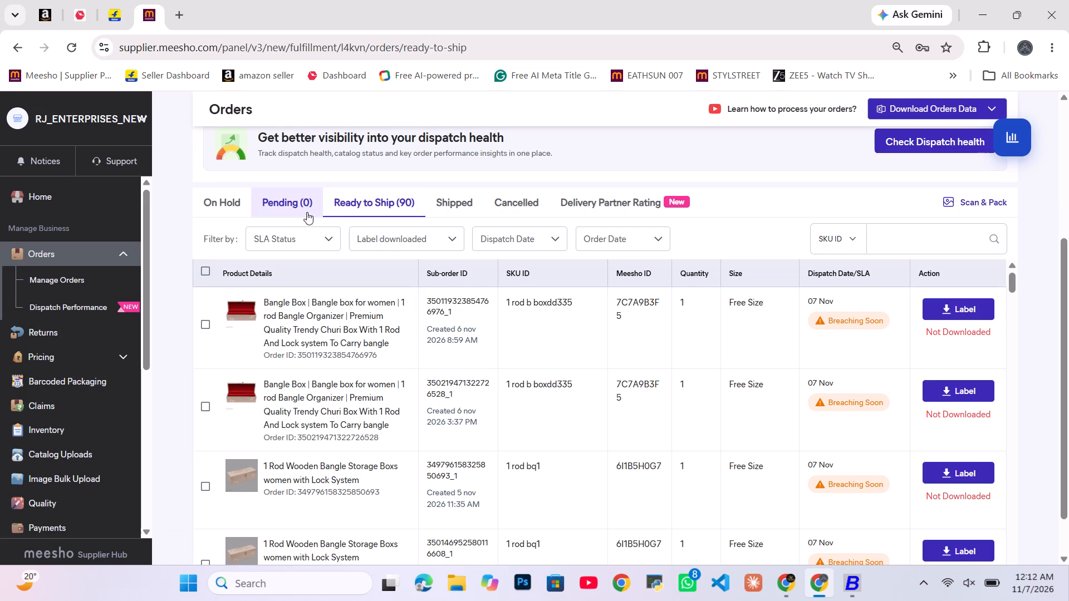
pyautogui.click(204, 272)
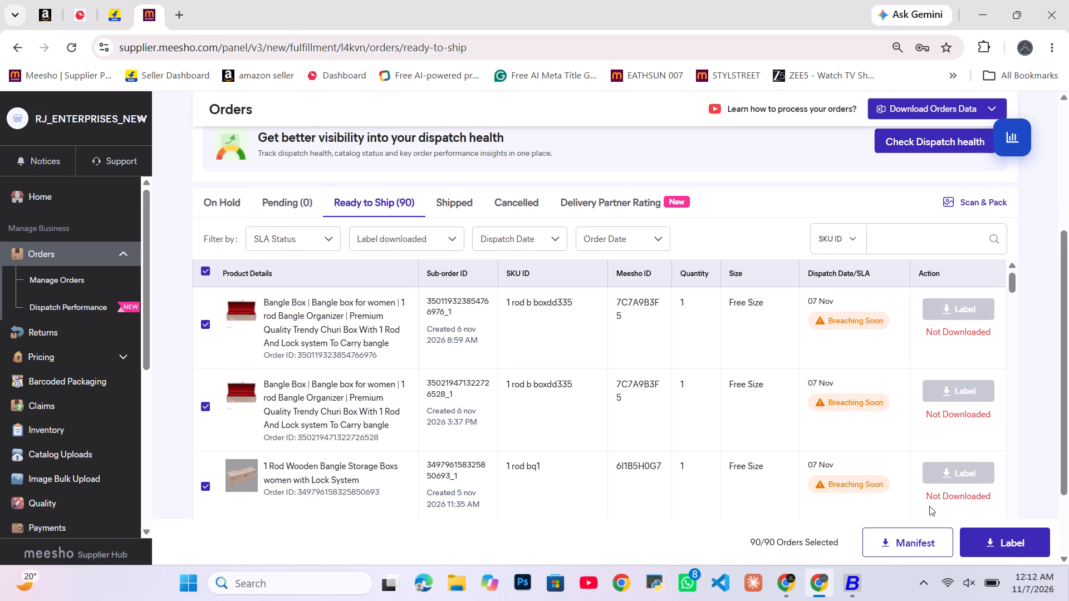
pyautogui.click(987, 542)
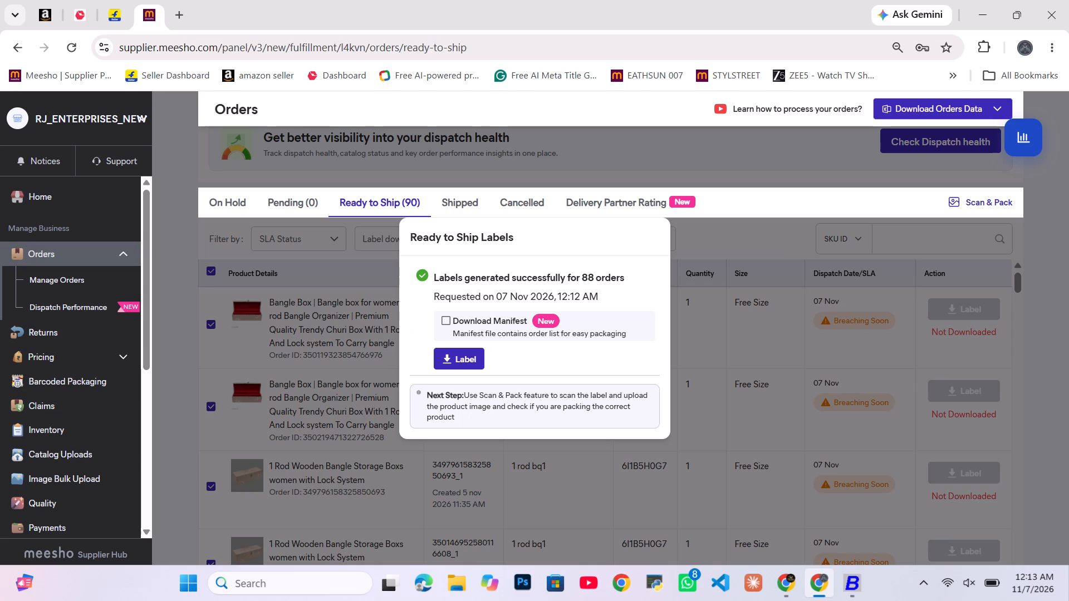
pyautogui.click(465, 352)
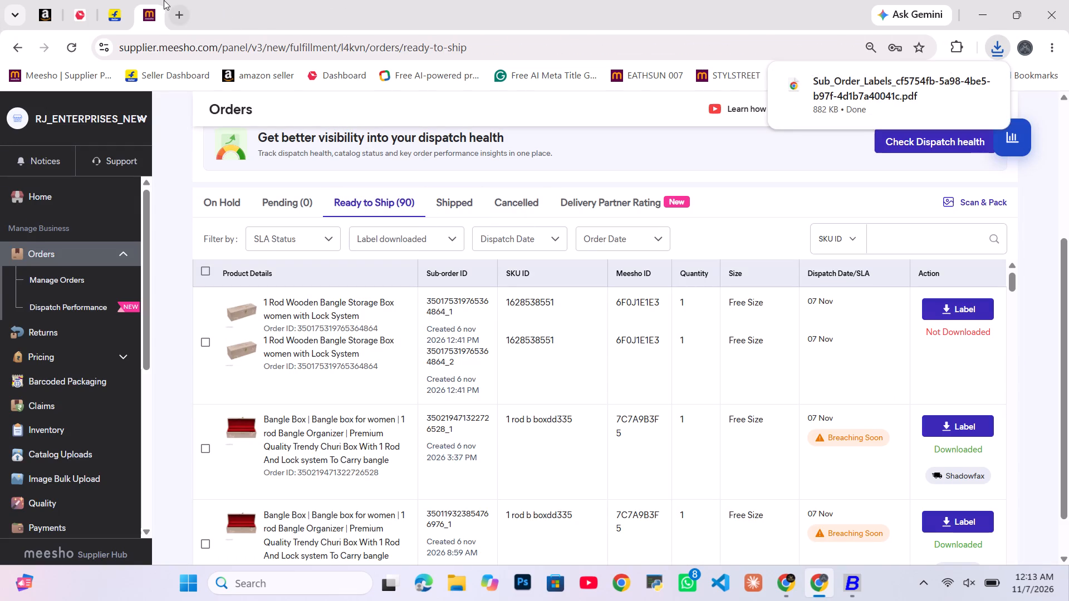
# Open a new browser tab and show the full bookmarks list.
pyautogui.click(178, 11)
pyautogui.click(992, 72)
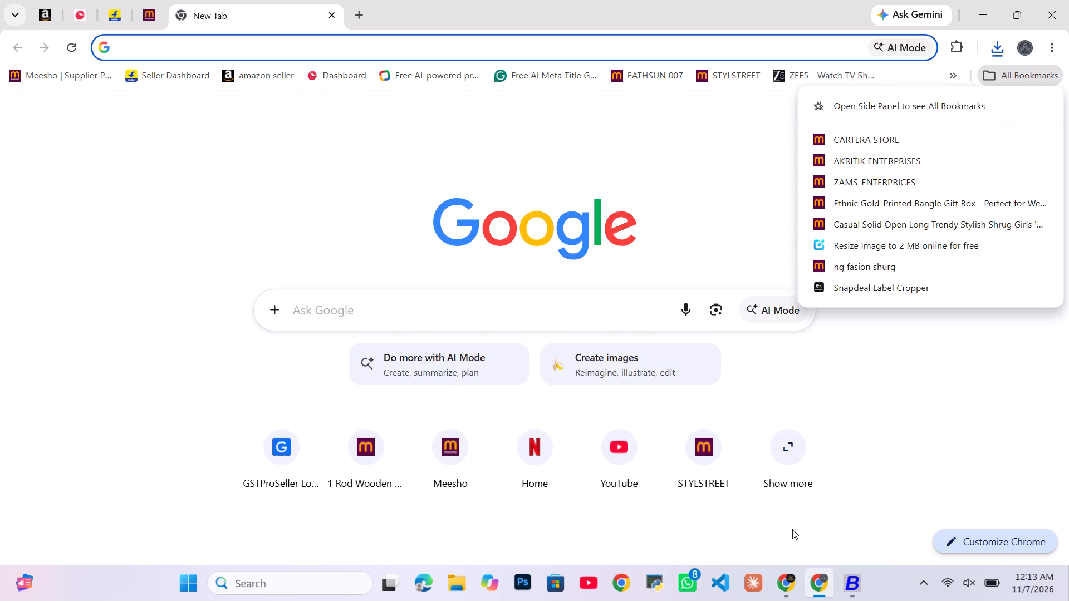
# Switch to the Maxout Emporium window, check its on-hold orders, and accept all of its pending orders.
pyautogui.click(785, 577)
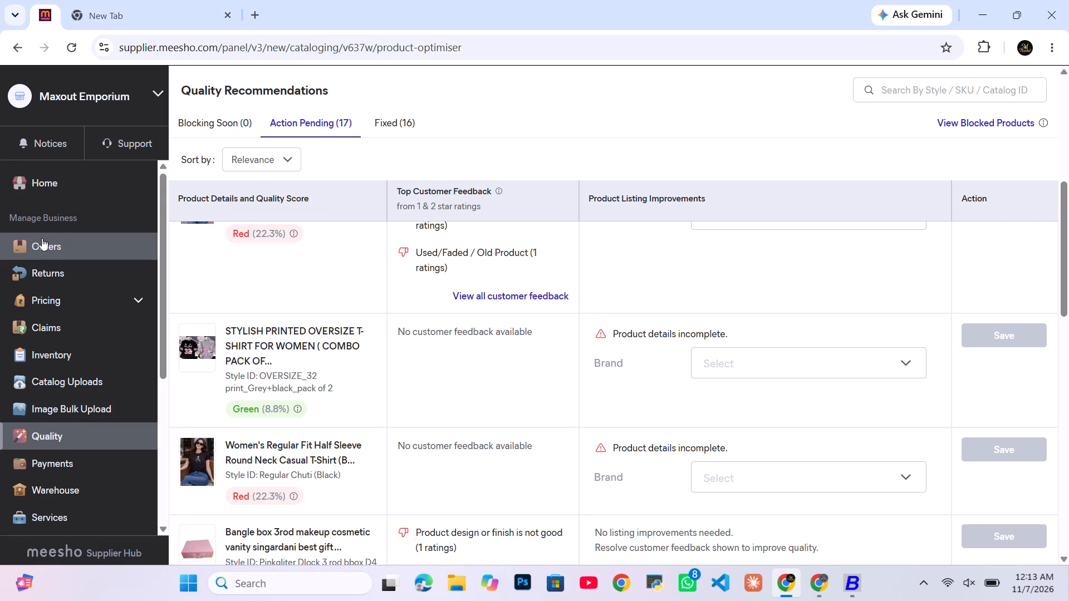
pyautogui.click(49, 256)
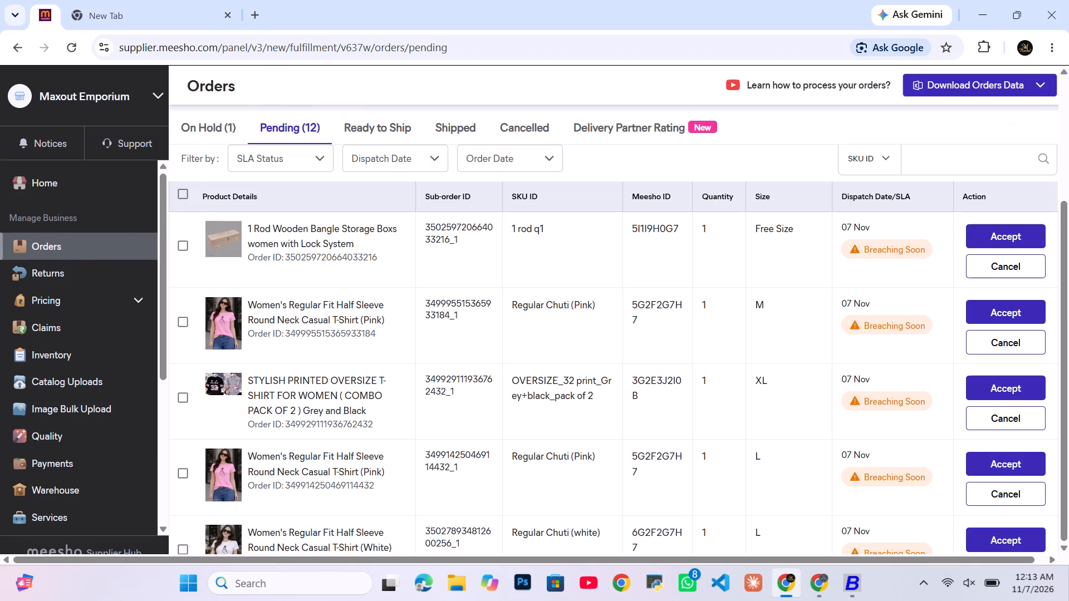
pyautogui.click(188, 141)
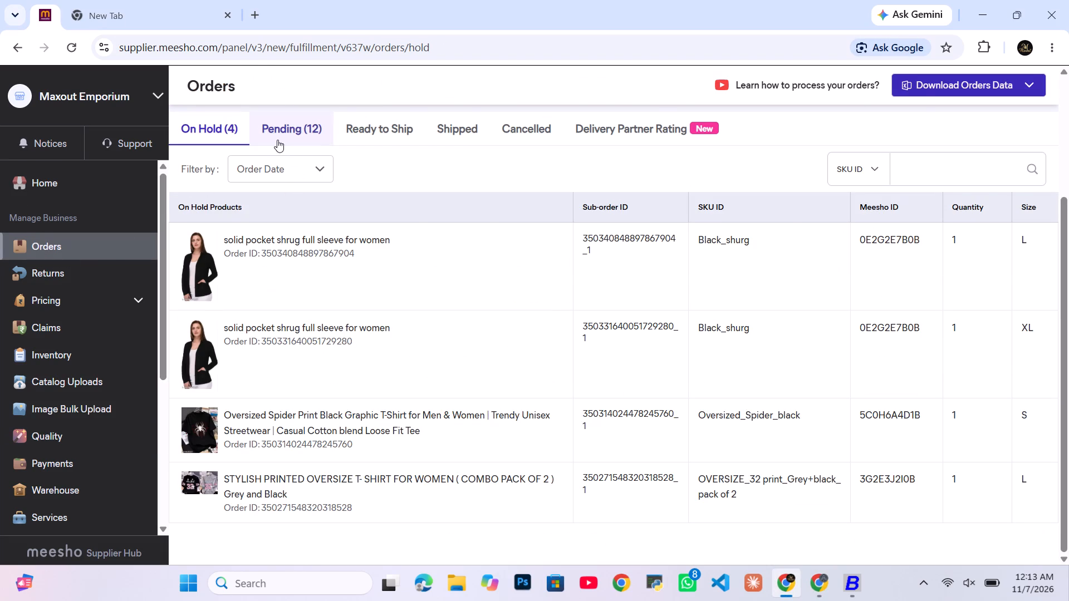
pyautogui.click(277, 139)
pyautogui.click(180, 207)
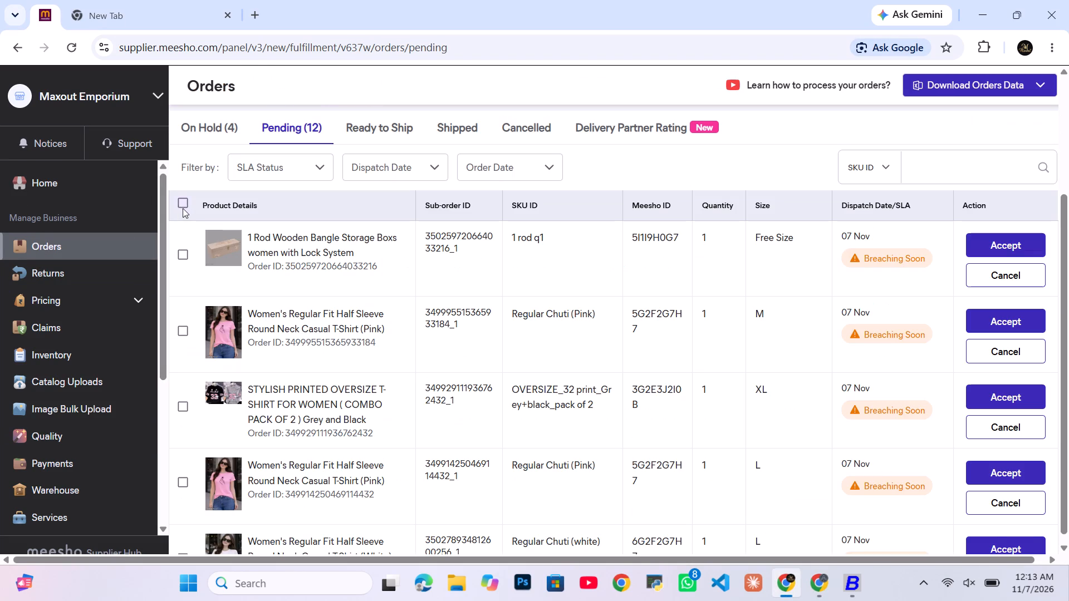
pyautogui.click(955, 523)
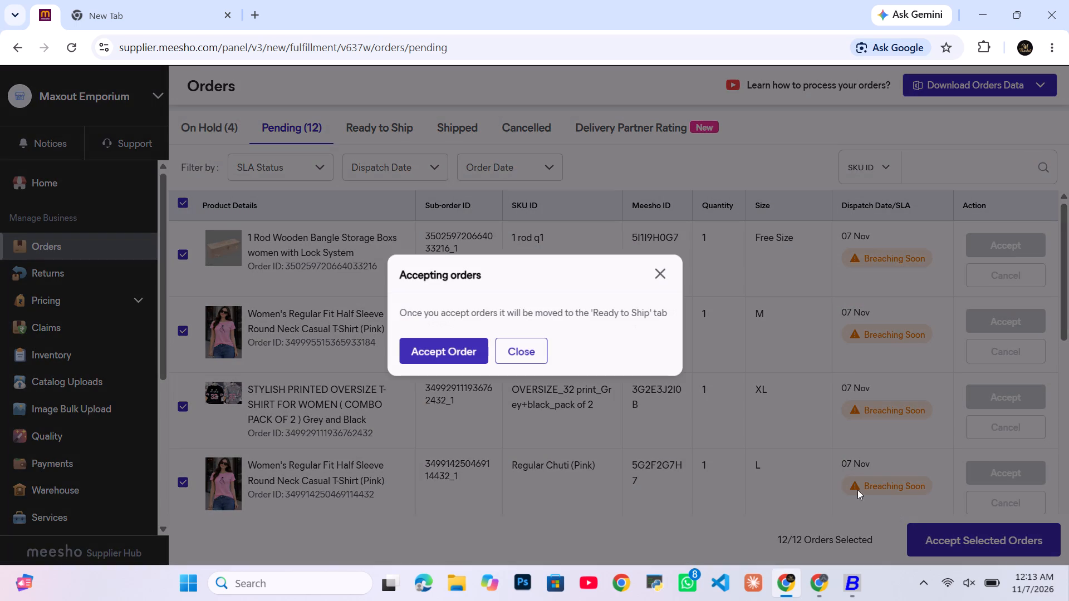
pyautogui.click(453, 360)
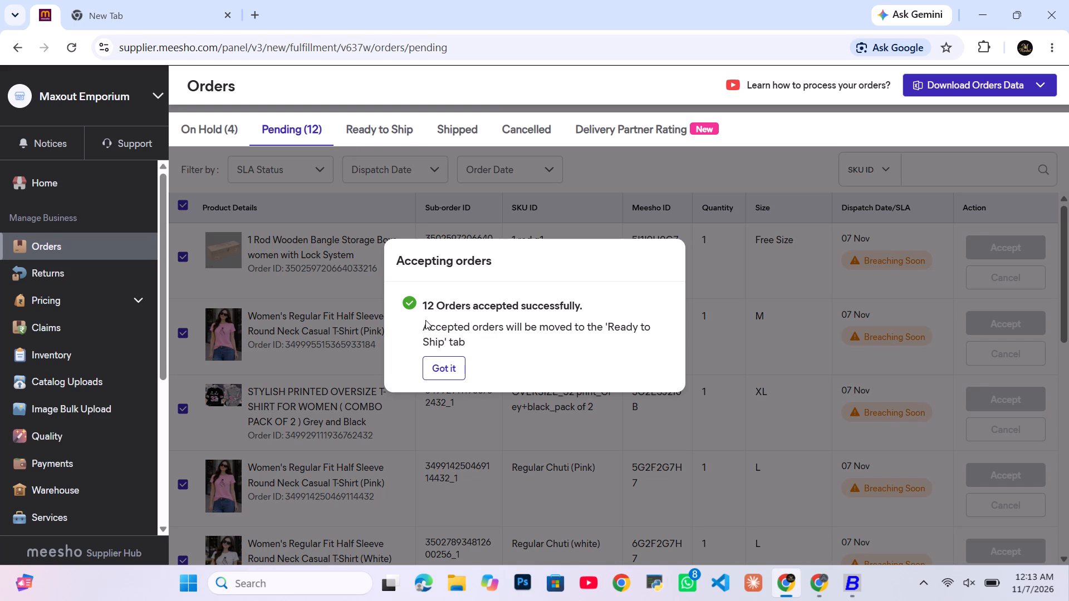
pyautogui.click(447, 369)
# Select all of Maxout Emporium's Ready to Ship orders, including those with labels already downloaded, and download their labels without the manifest.
pyautogui.click(372, 138)
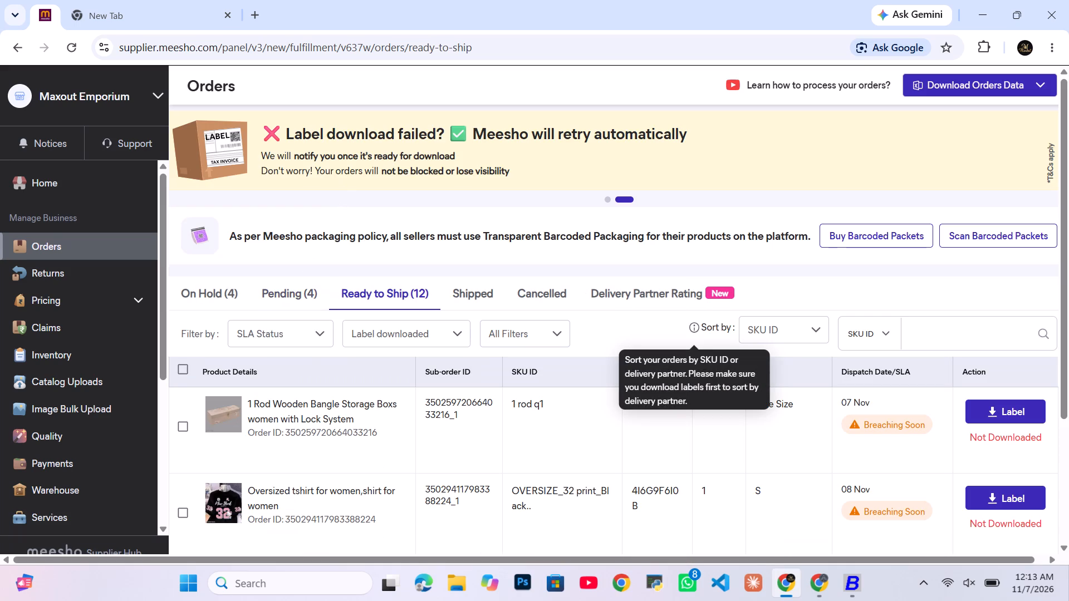
pyautogui.click(300, 285)
pyautogui.click(358, 293)
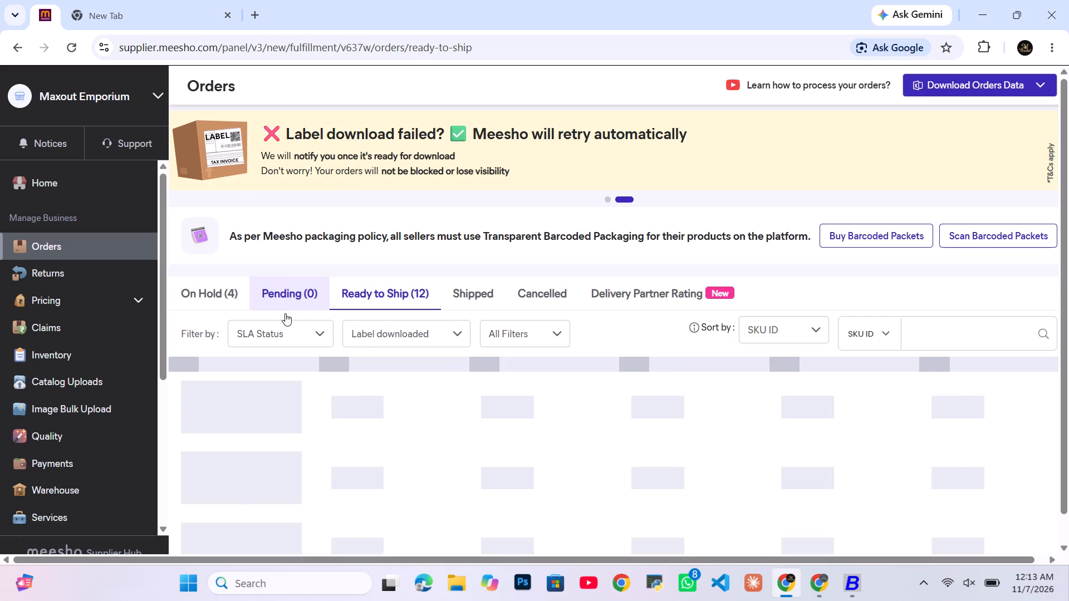
pyautogui.click(180, 369)
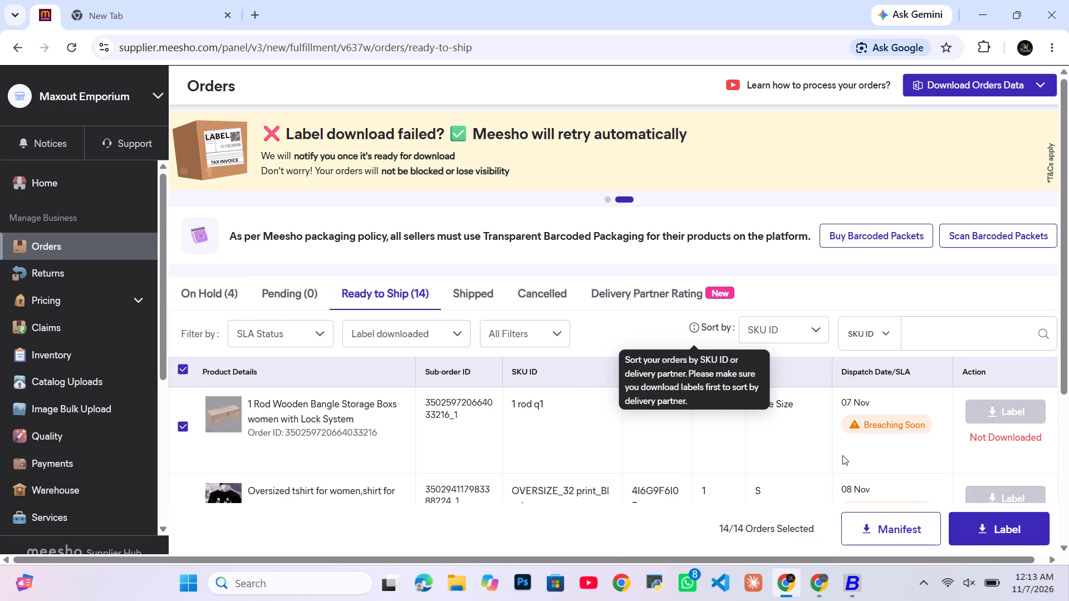
pyautogui.scroll(-9, 326, 356)
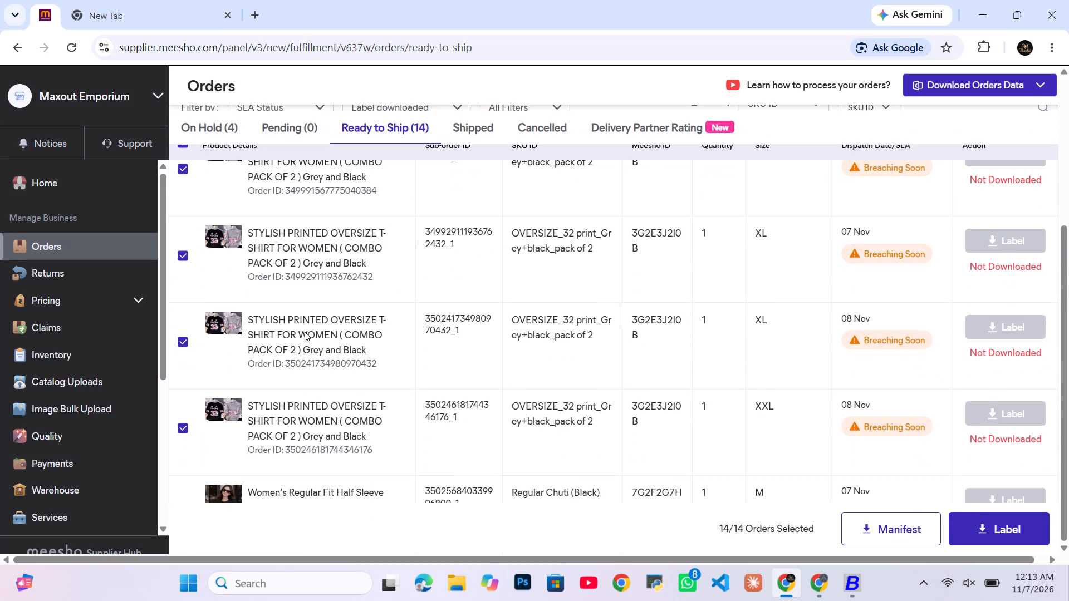
pyautogui.scroll(-3, 305, 332)
pyautogui.scroll(-9, 385, 302)
pyautogui.scroll(-6, 522, 298)
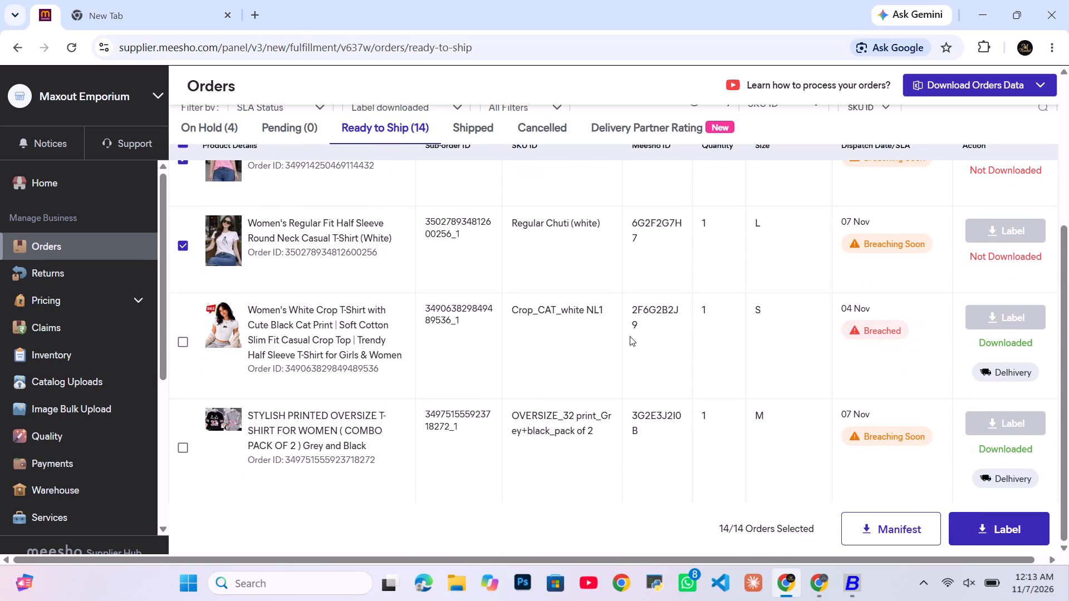
pyautogui.scroll(-2, 630, 336)
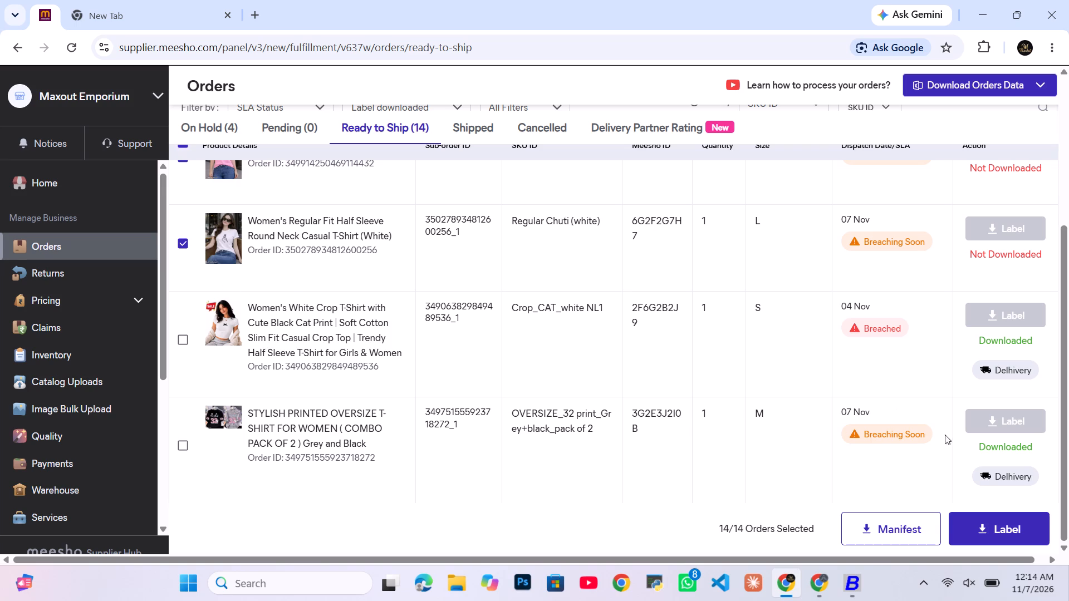
pyautogui.click(177, 147)
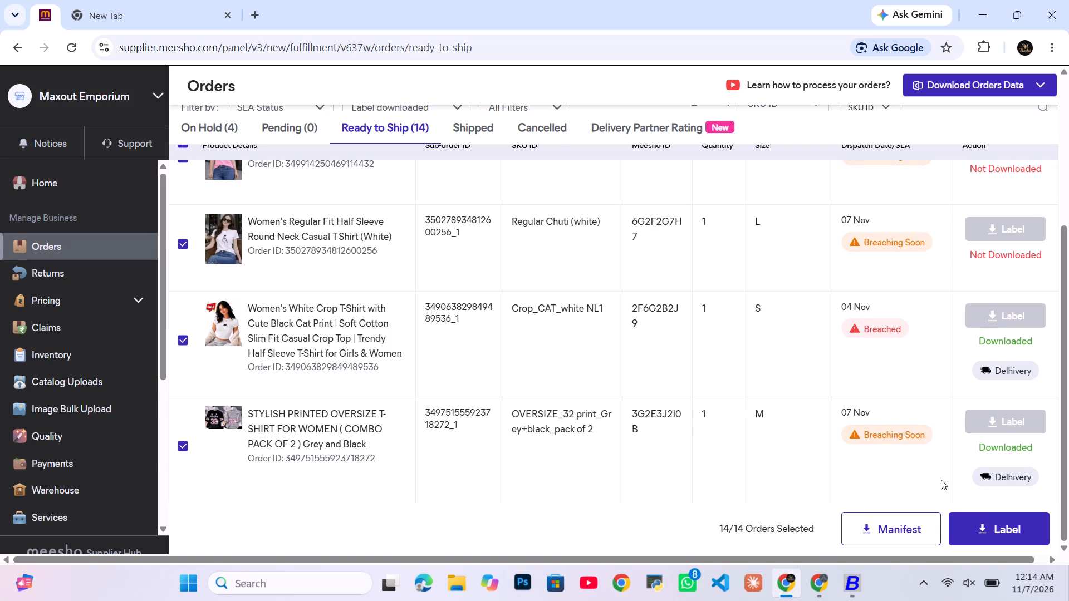
pyautogui.click(985, 533)
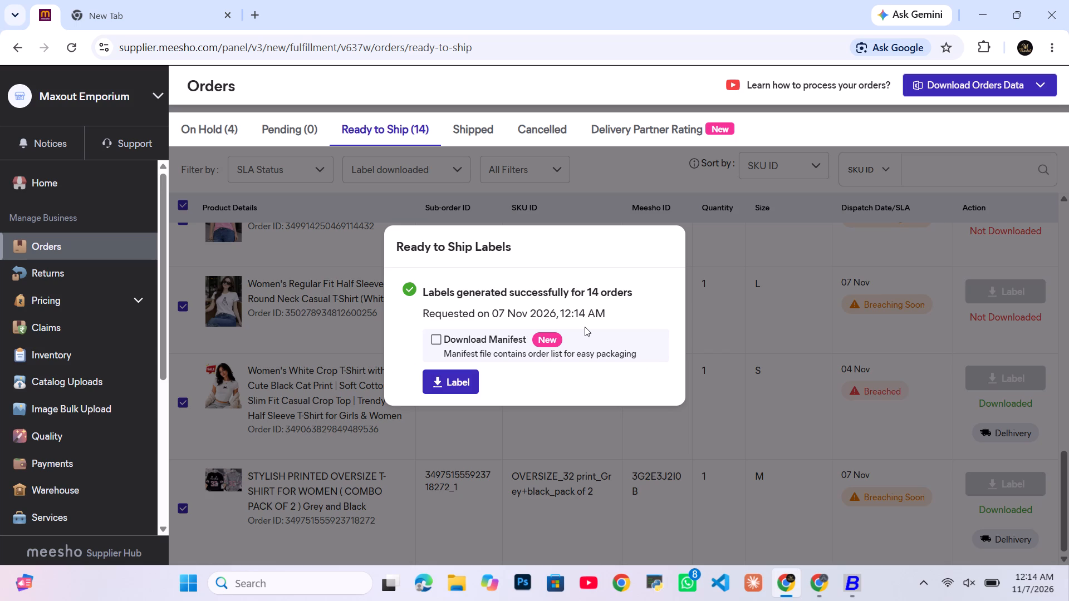
pyautogui.click(458, 383)
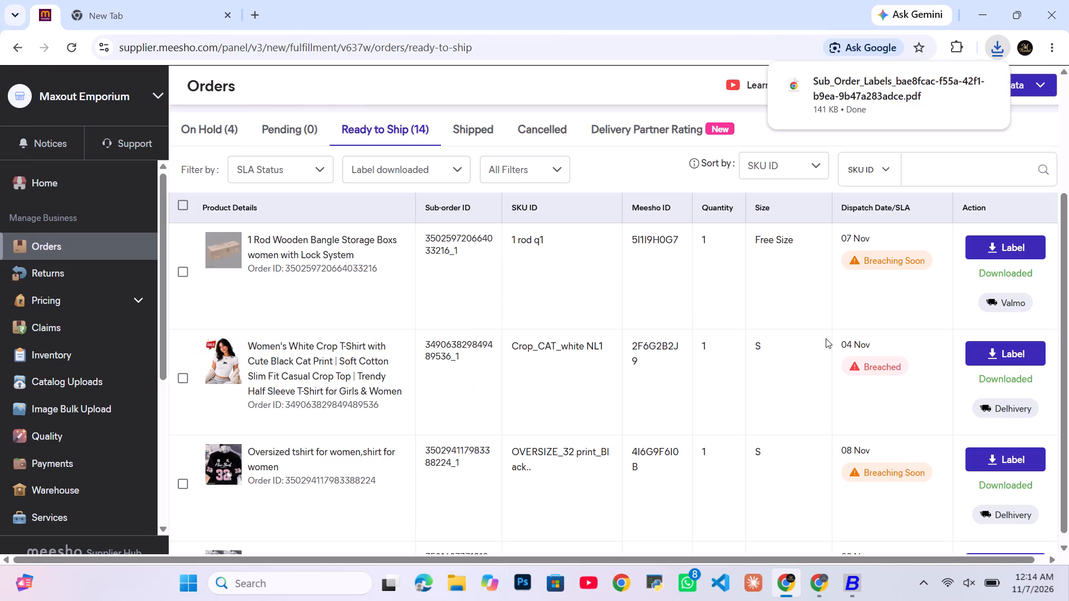
# Switch to the other Chrome window and open the bookmarked SellerBox Meesho label crop and sort tool.
pyautogui.click(817, 573)
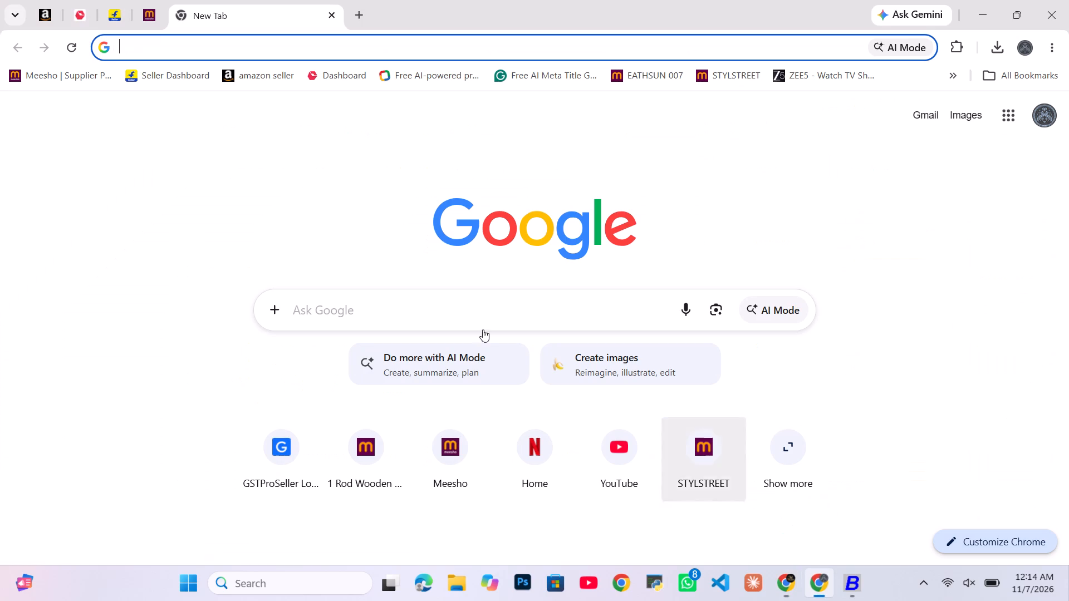
pyautogui.click(958, 72)
pyautogui.click(755, 149)
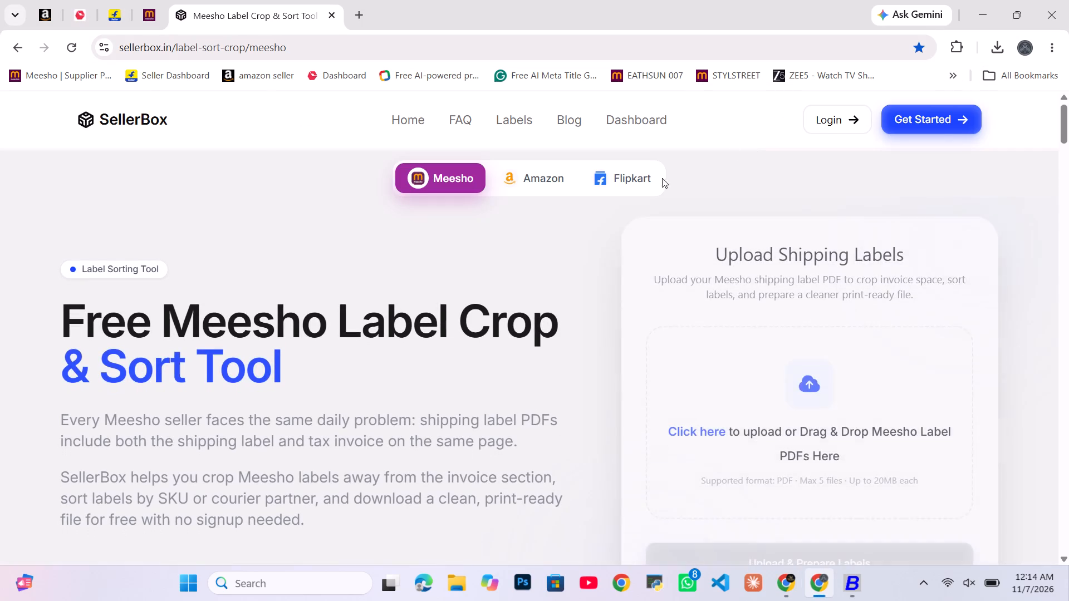
# Upload today's two Sub_Order_Labels PDFs to SellerBox and prepare their labels for sorting.
pyautogui.click(818, 371)
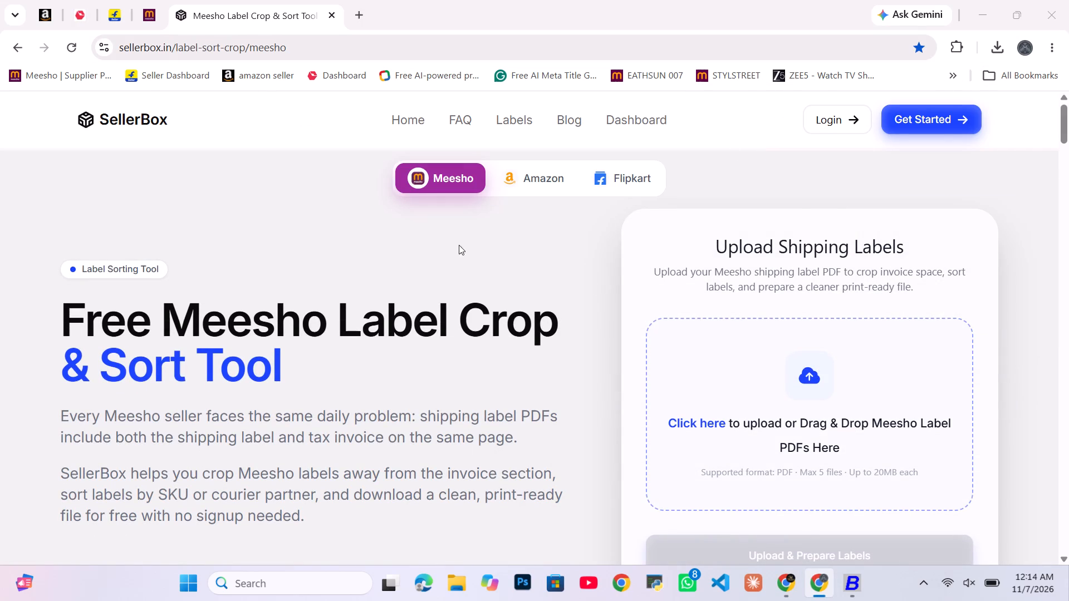
pyautogui.doubleClick(244, 266)
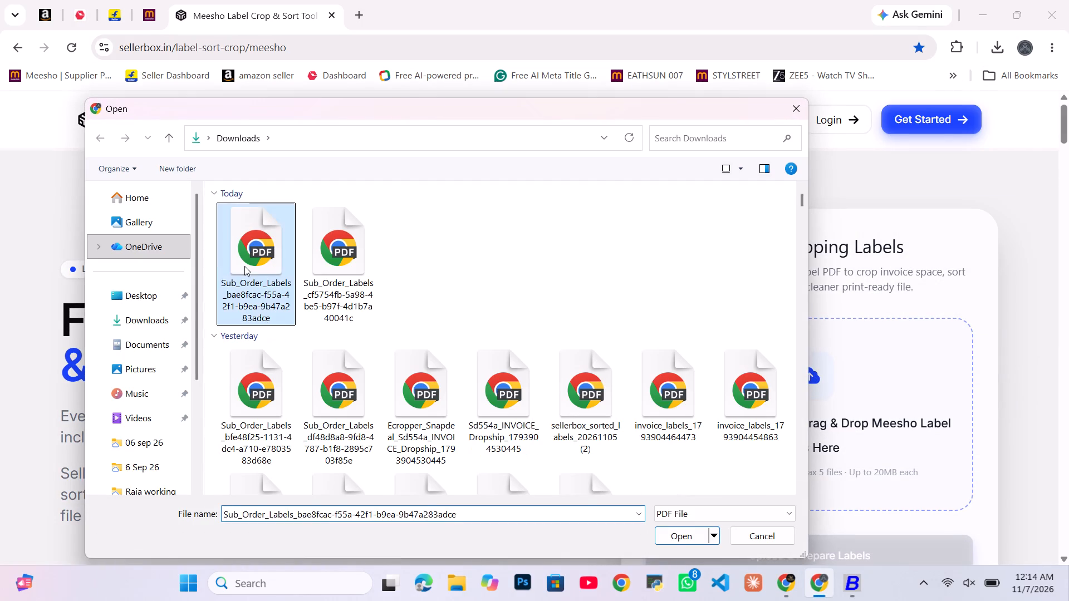
pyautogui.click(831, 392)
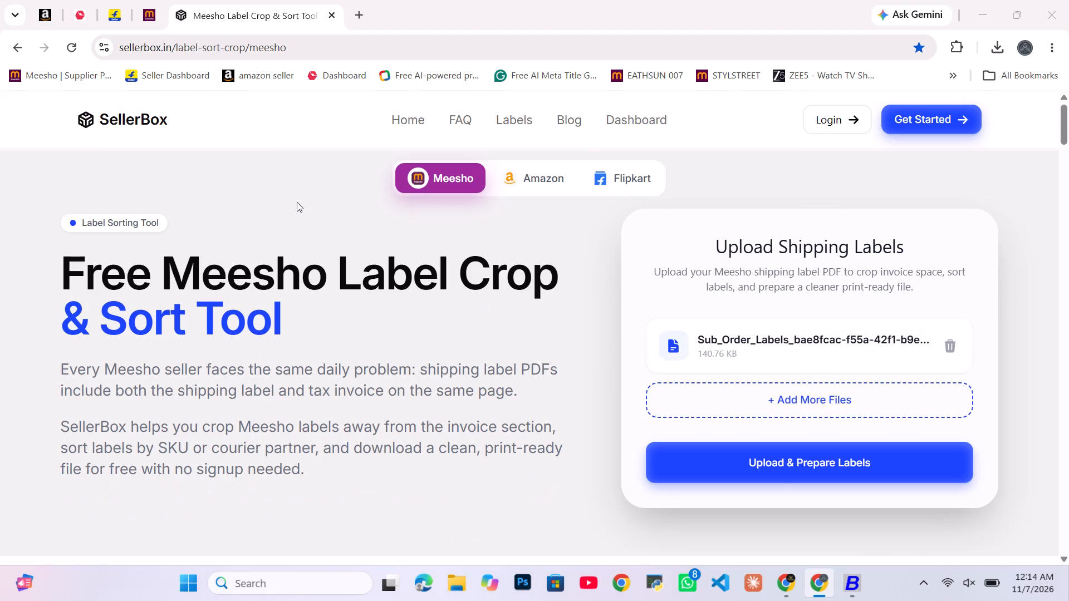
pyautogui.doubleClick(328, 254)
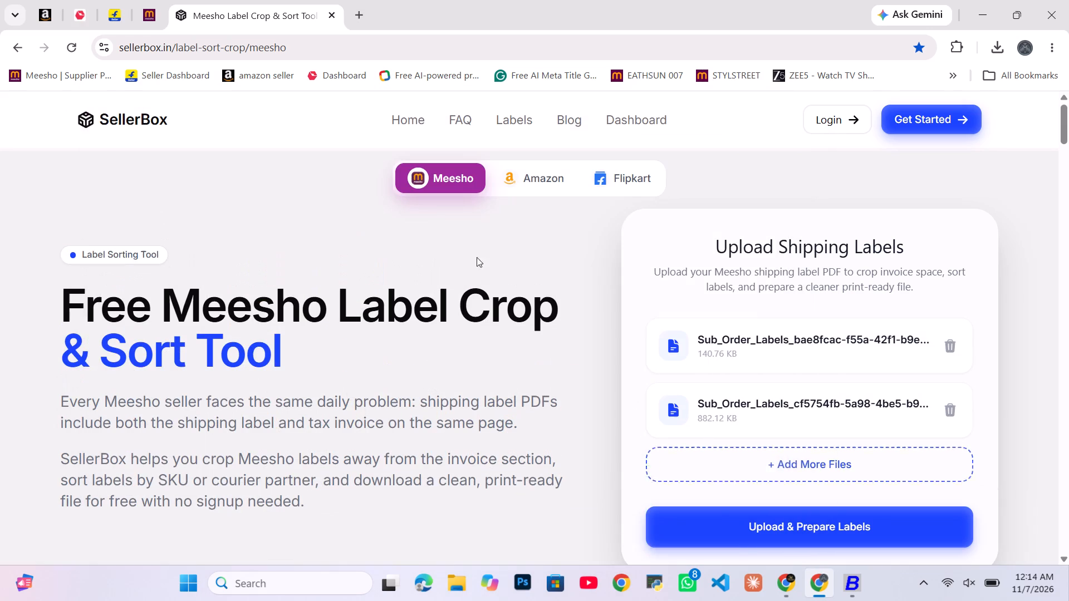
pyautogui.click(719, 528)
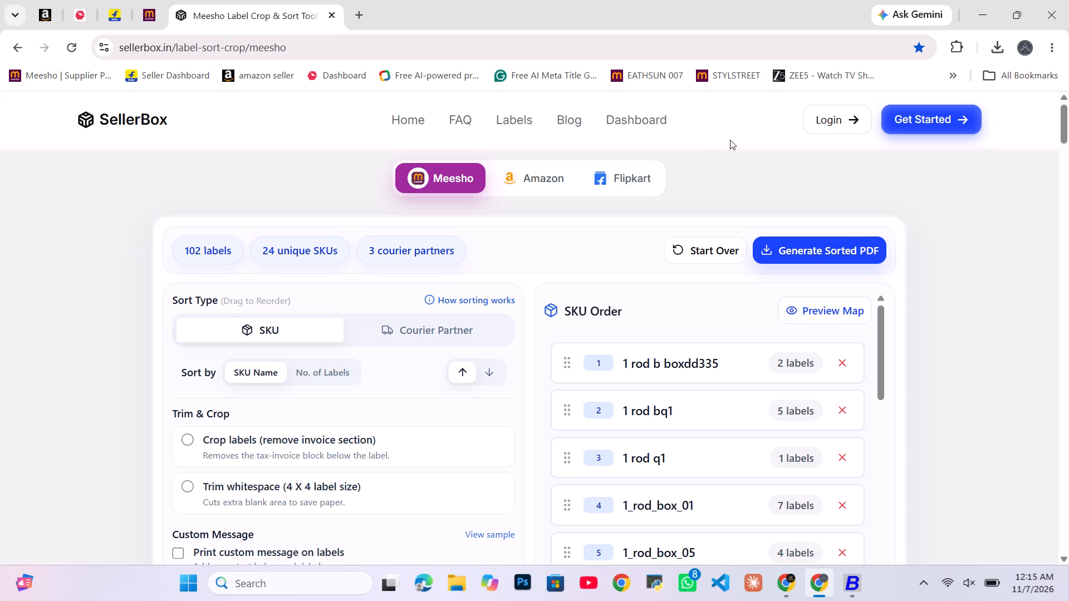
# Set the labels to crop out the invoice section and print the custom message "Love our product? Leave us a review.".
pyautogui.scroll(-3, 252, 329)
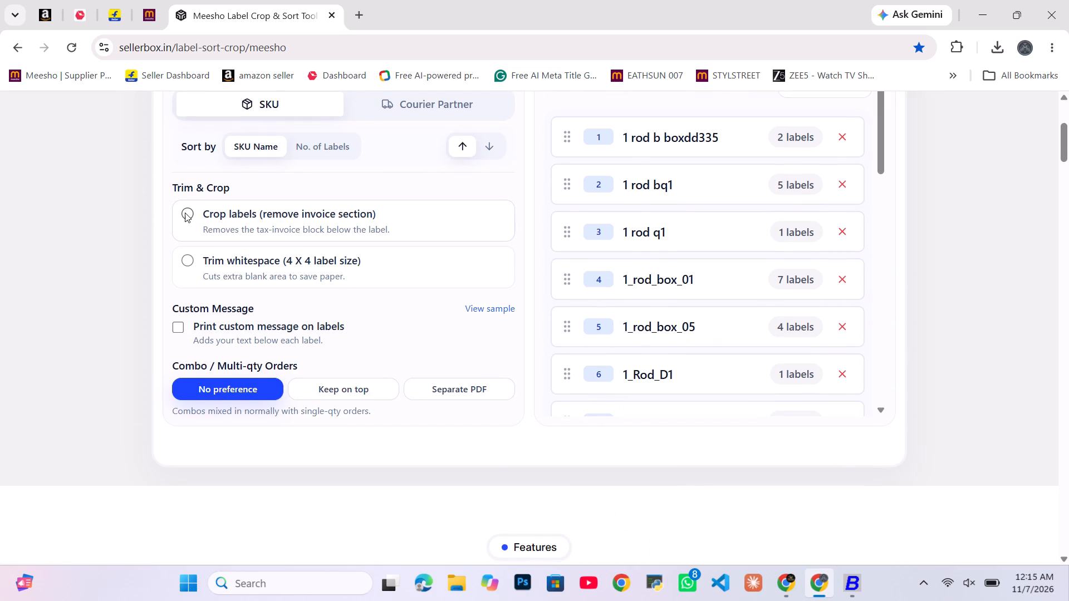
pyautogui.click(185, 213)
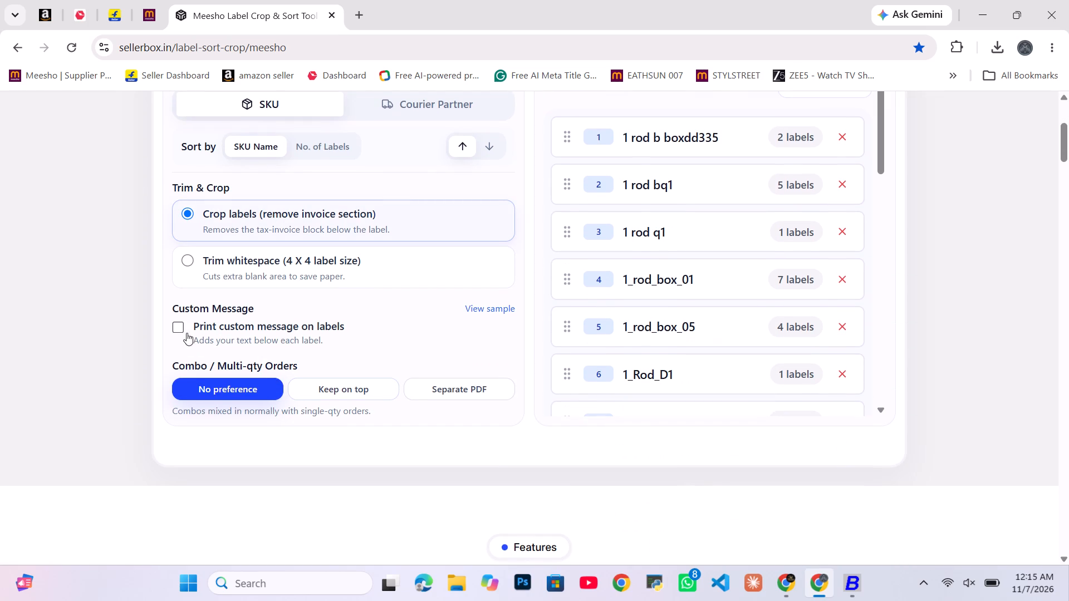
pyautogui.click(179, 327)
pyautogui.click(499, 386)
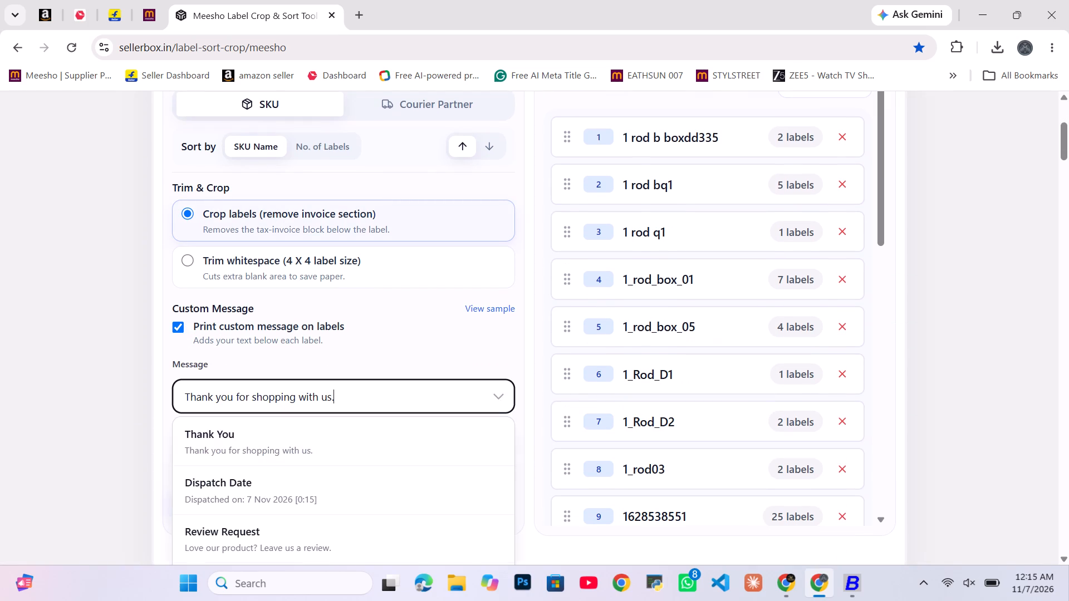
pyautogui.scroll(-2, 295, 491)
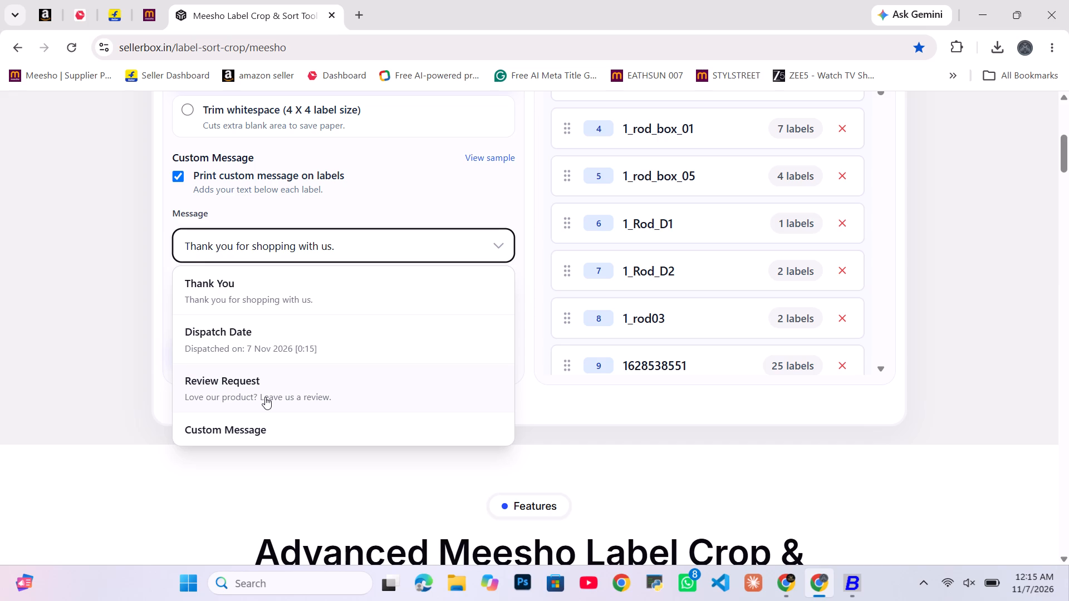
pyautogui.click(265, 397)
pyautogui.scroll(-7, 597, 367)
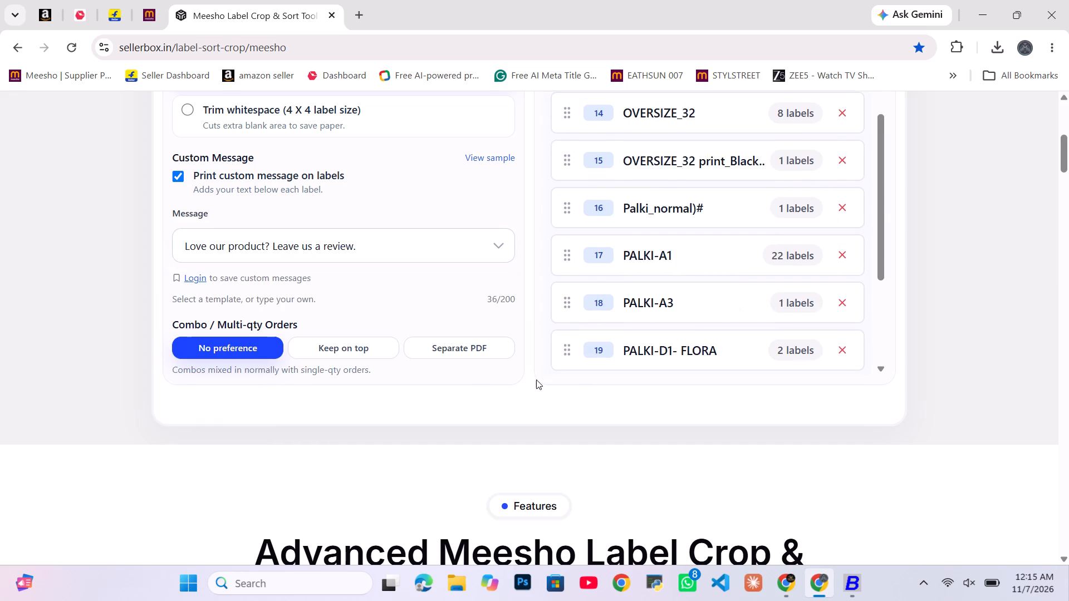
# Generate the sorted PDF, check the message on the first label in the preview, and download the sorted labels.
pyautogui.scroll(6, 536, 380)
pyautogui.click(797, 245)
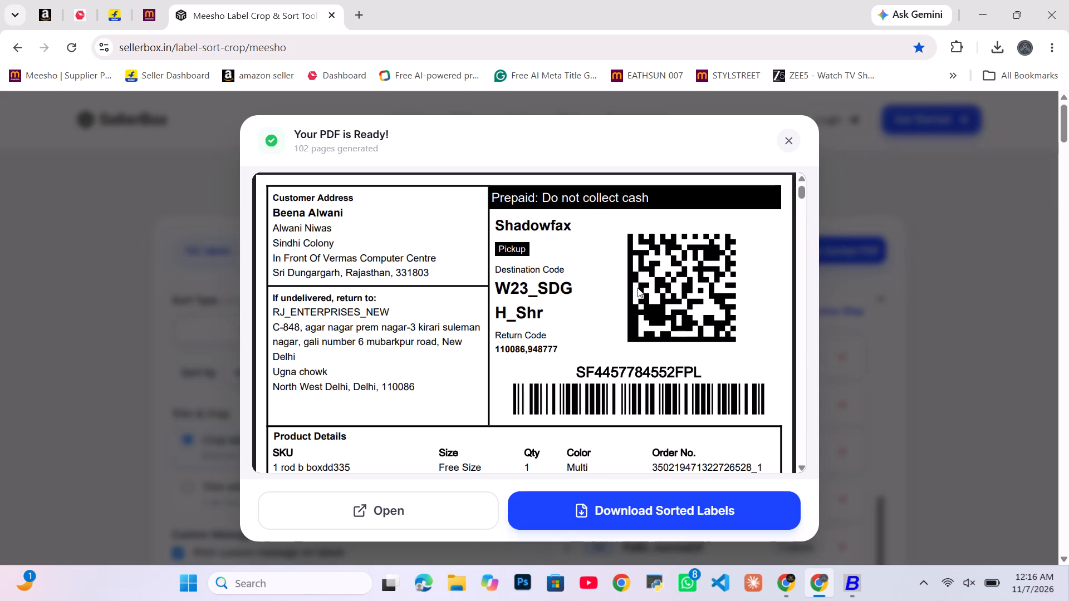
pyautogui.scroll(-1, 599, 279)
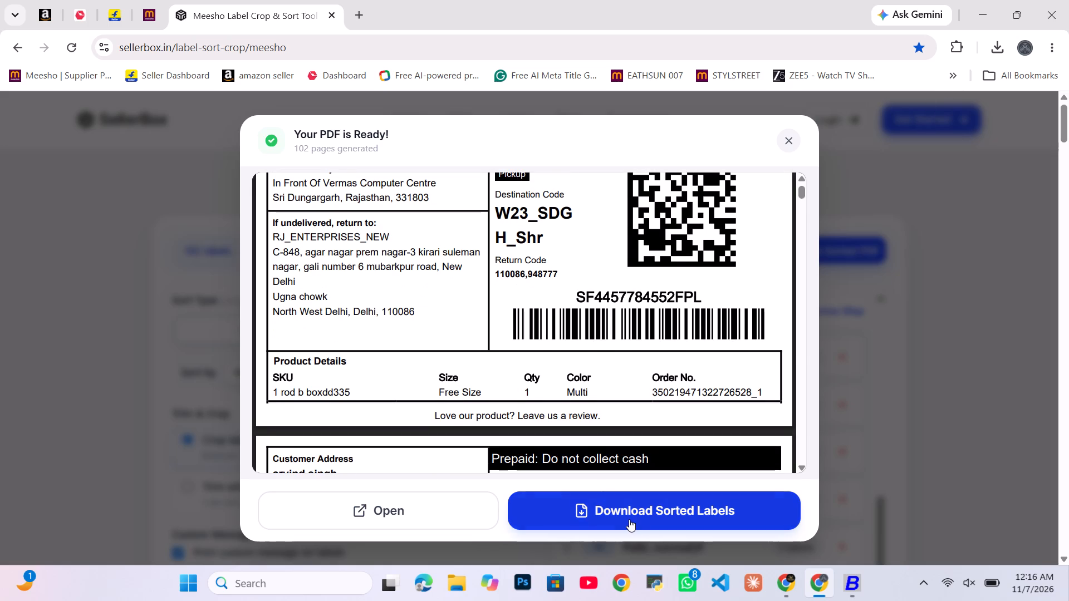
pyautogui.click(629, 519)
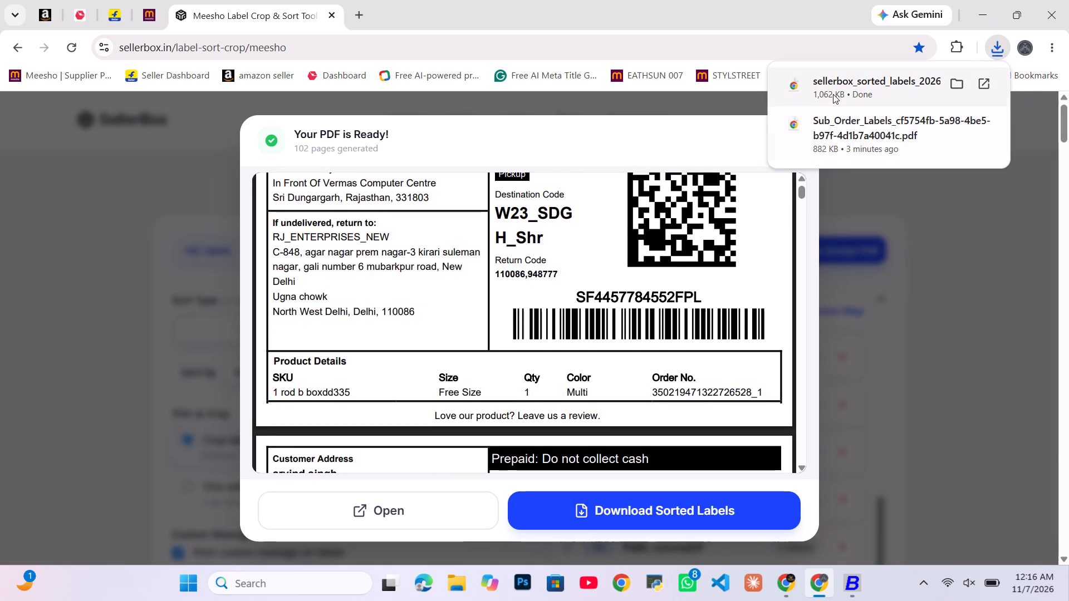
# Open the downloaded sellerbox_sorted_labels_20261106.pdf and start printing it.
pyautogui.click(833, 91)
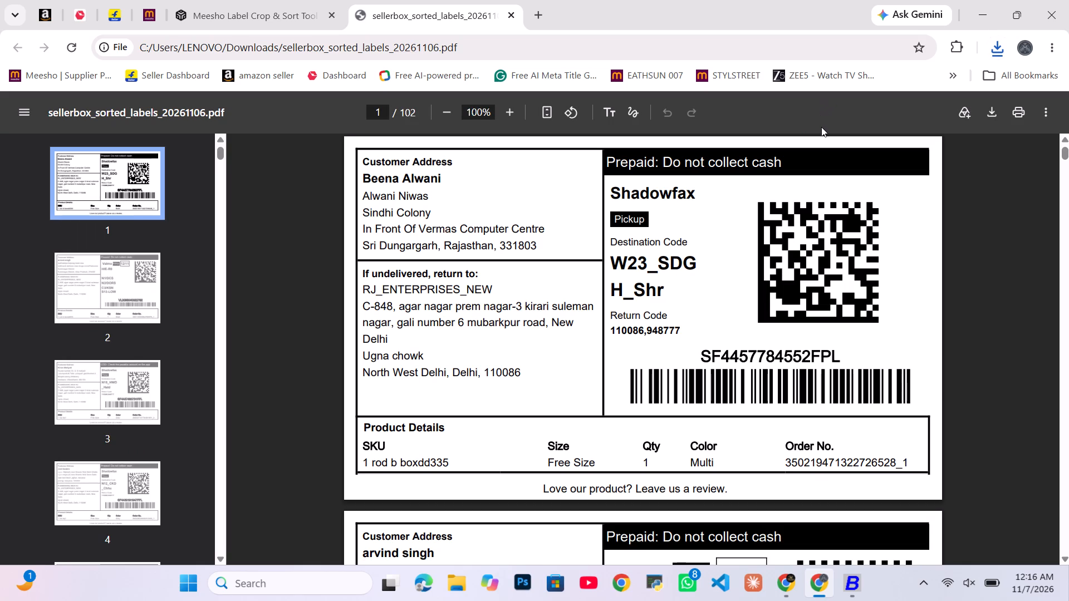
pyautogui.click(1017, 118)
# Go to the Flipkart Seller Hub orders of RJENTERPRISESi and accept the breached order and all orders due by 10 AM today.
pyautogui.click(119, 2)
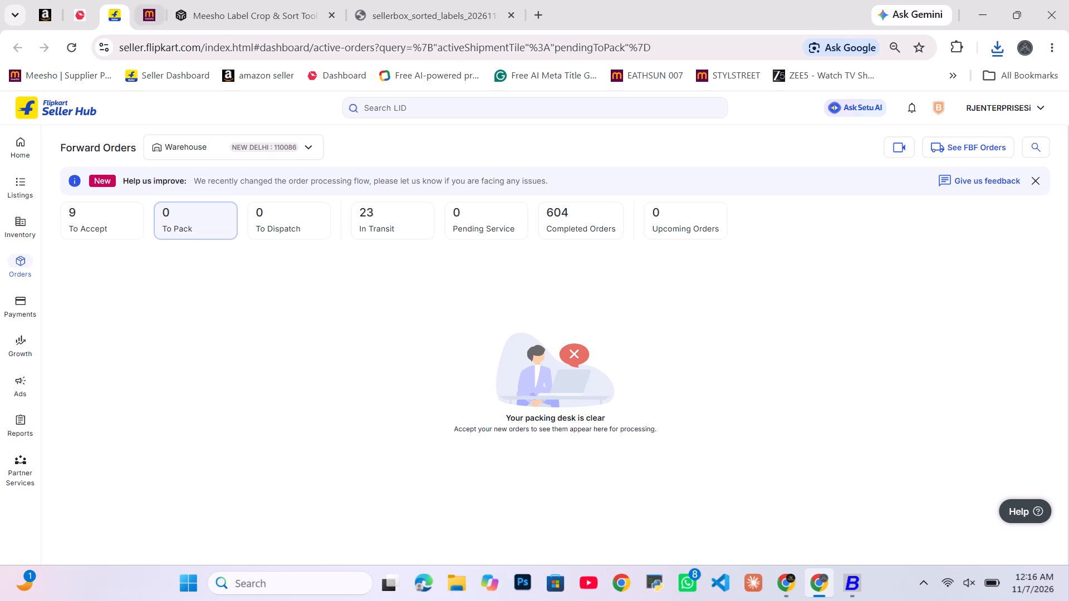
pyautogui.click(87, 216)
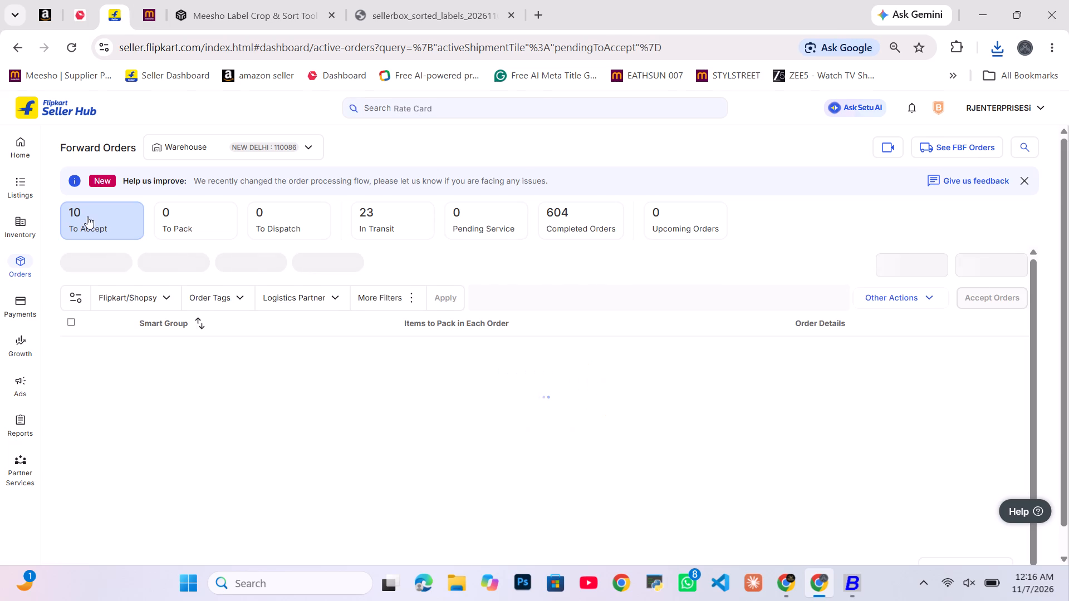
pyautogui.click(71, 321)
pyautogui.click(963, 292)
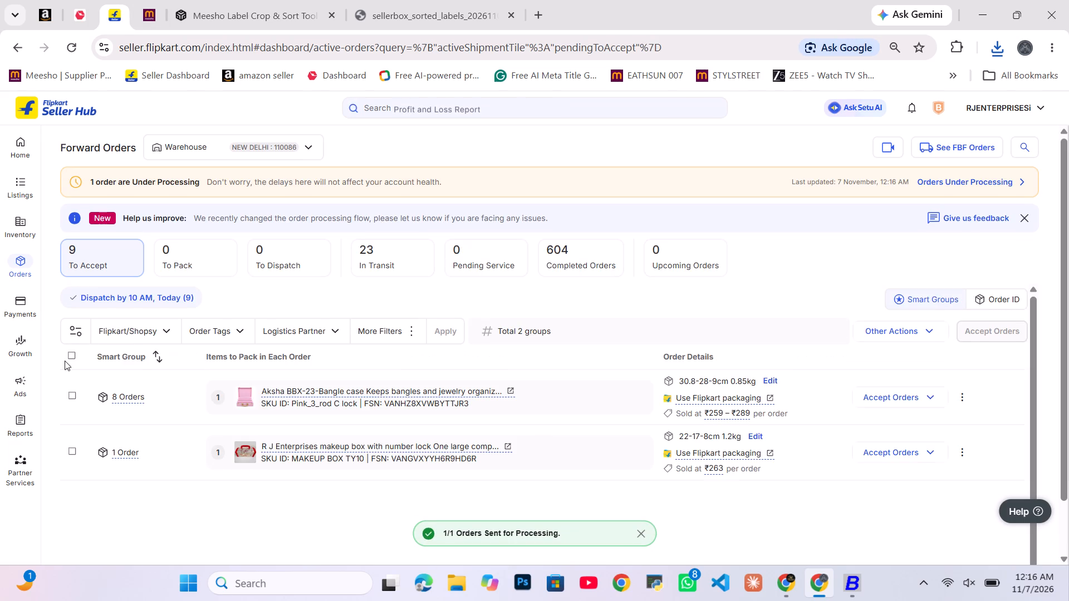
pyautogui.click(72, 362)
pyautogui.click(73, 361)
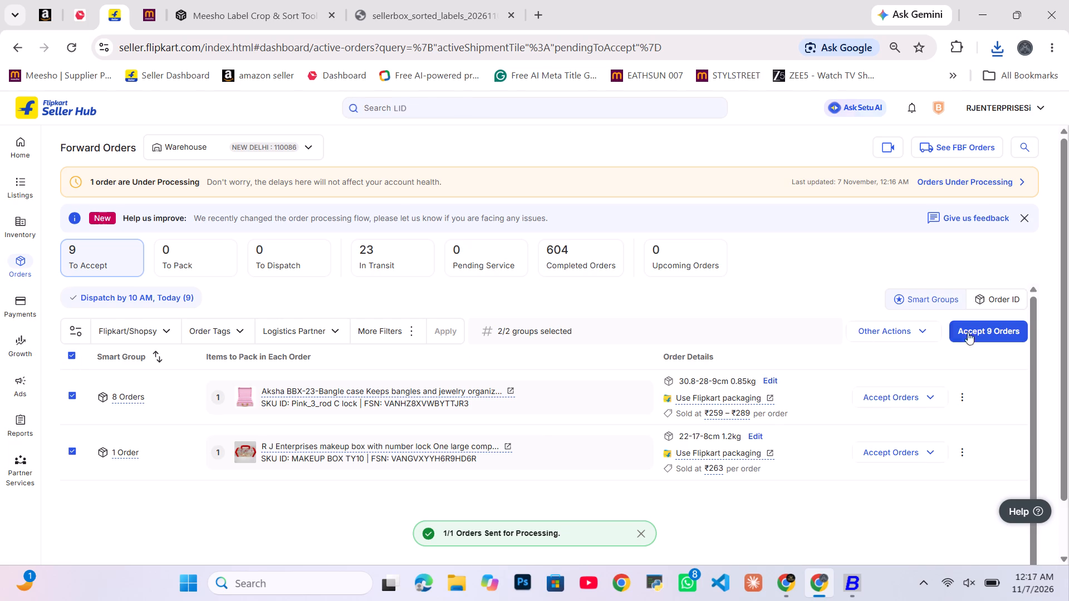
pyautogui.click(996, 324)
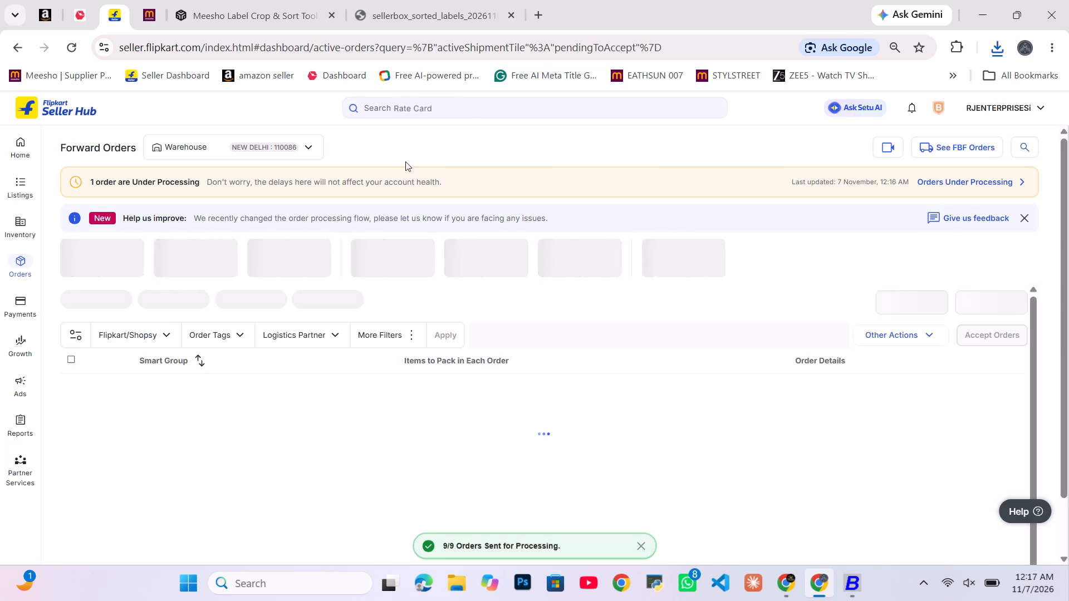
# Wait for the accepted orders to reach To Pack, and print the labels for the breached order and the orders due by 10 AM.
pyautogui.click(217, 252)
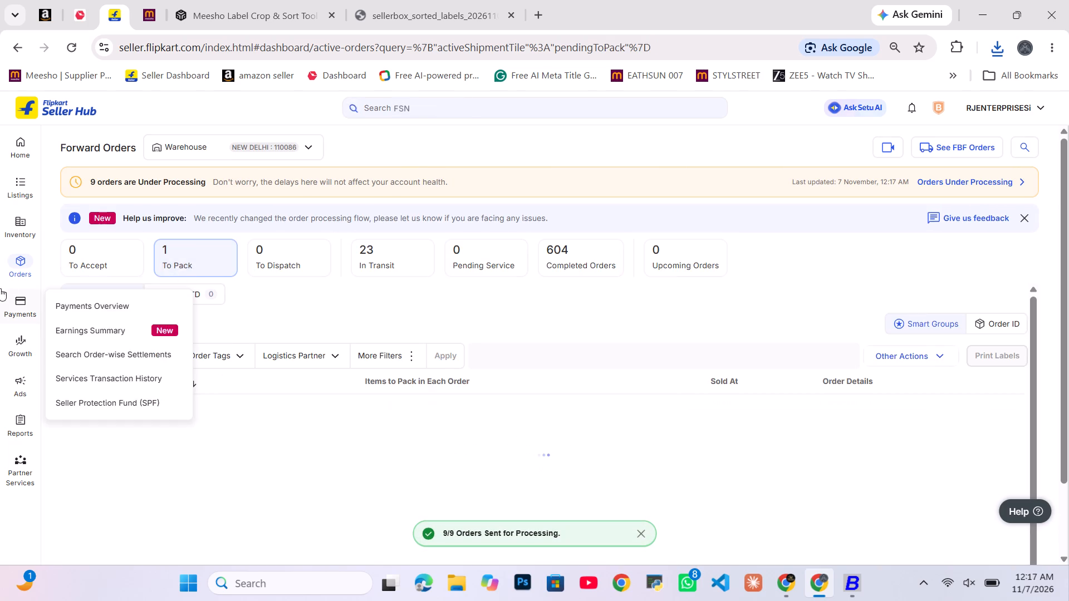
pyautogui.click(102, 243)
pyautogui.click(164, 255)
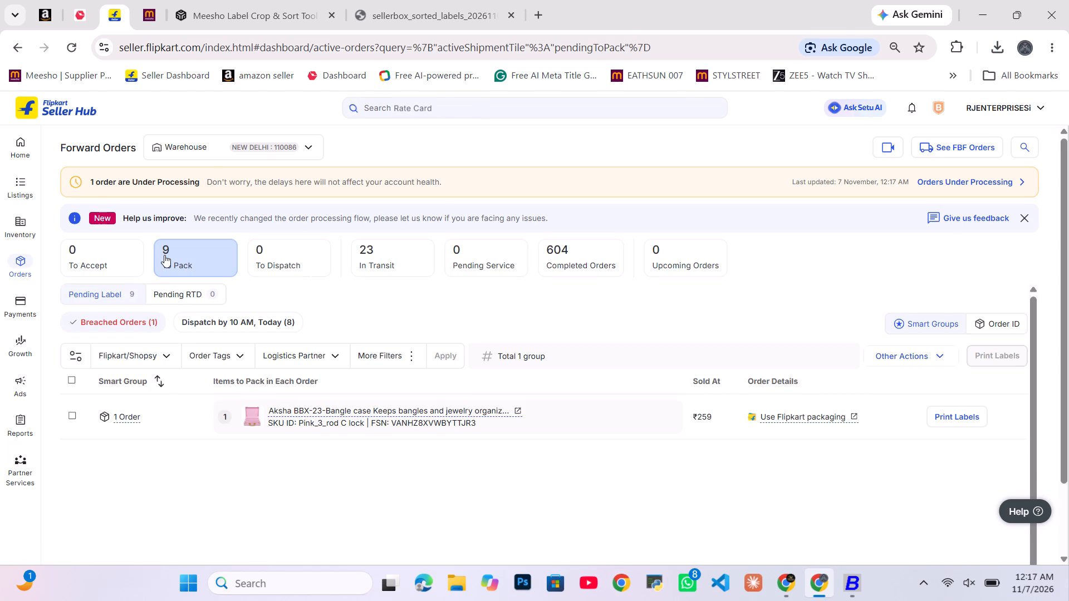
pyautogui.click(107, 268)
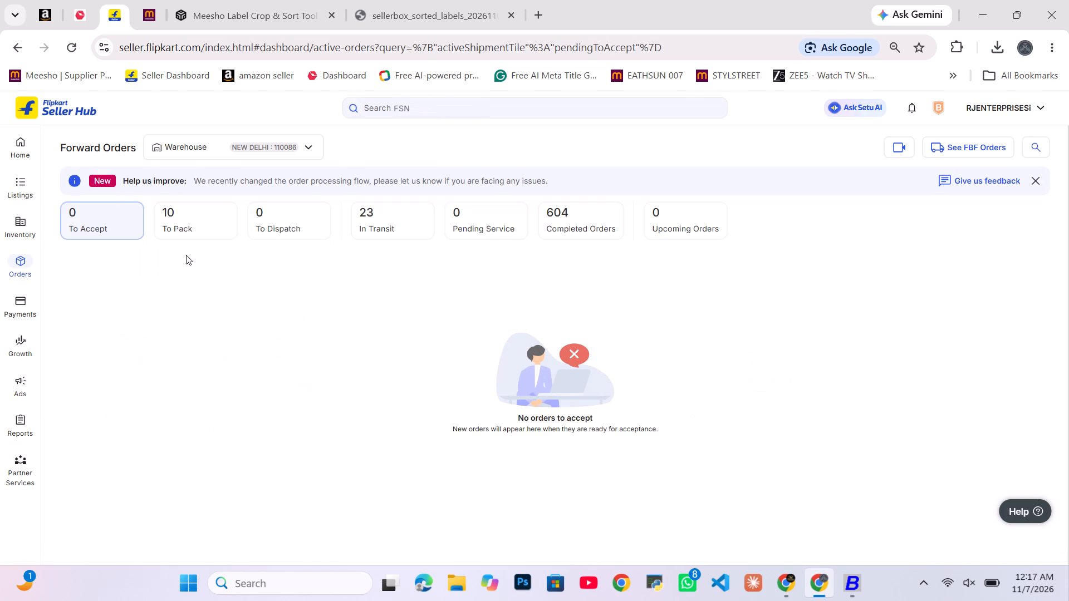
pyautogui.click(187, 240)
pyautogui.click(184, 225)
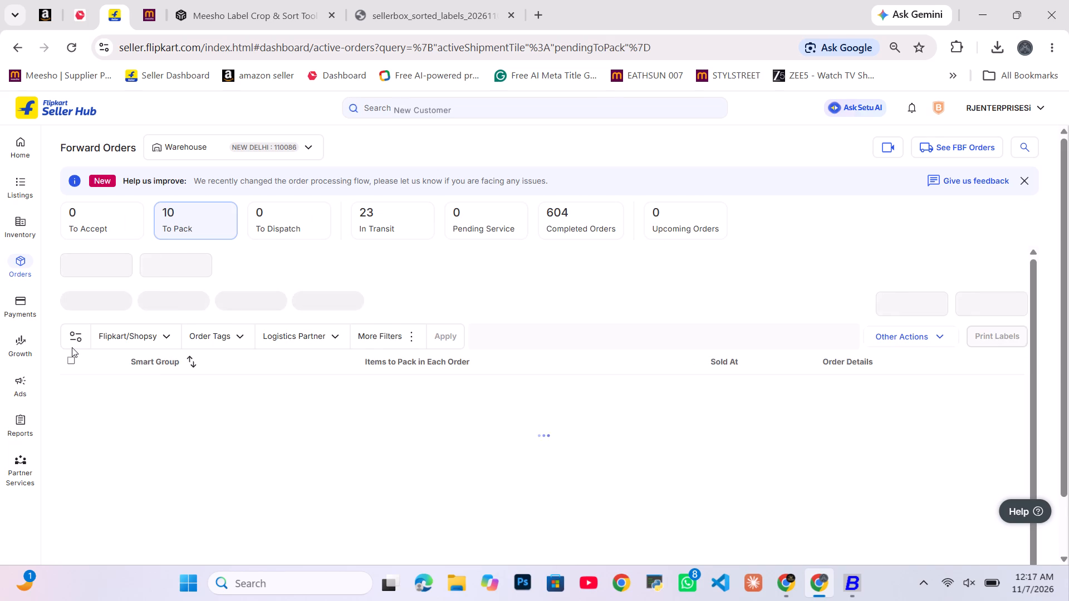
pyautogui.click(72, 339)
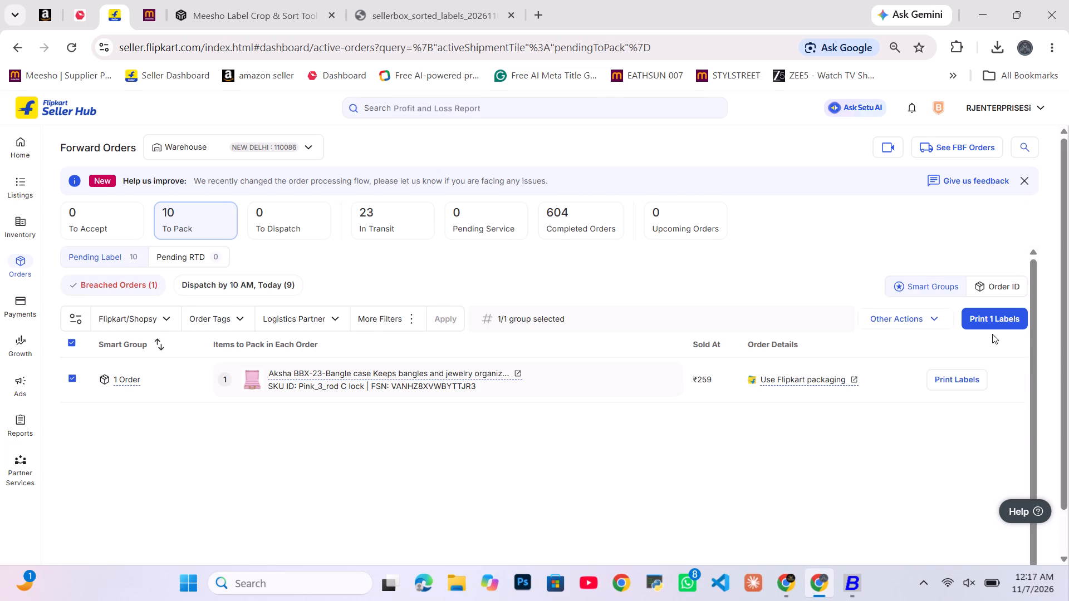
pyautogui.click(993, 318)
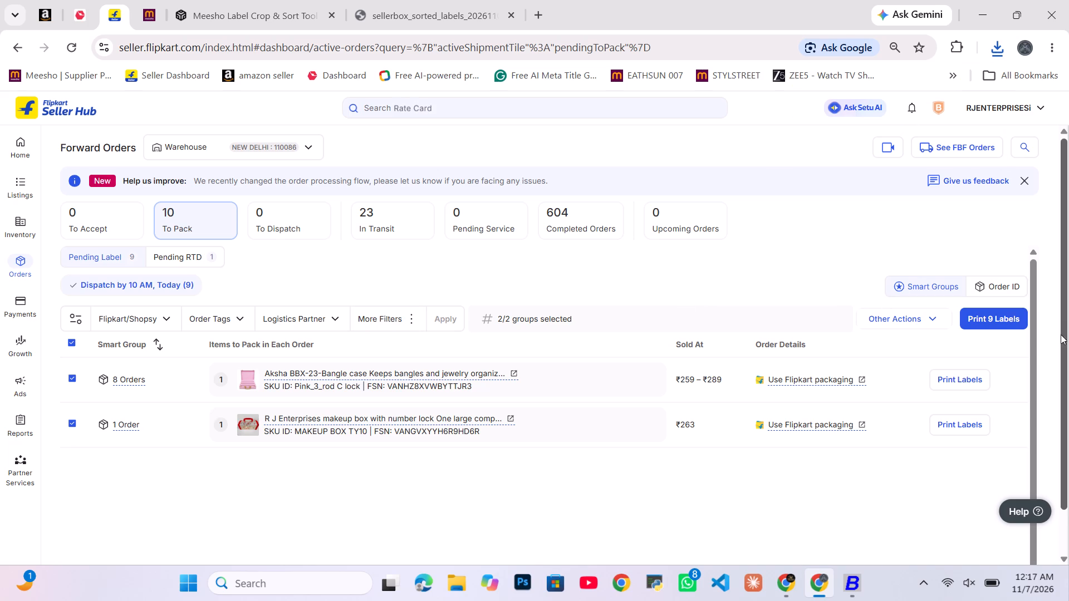
pyautogui.click(974, 318)
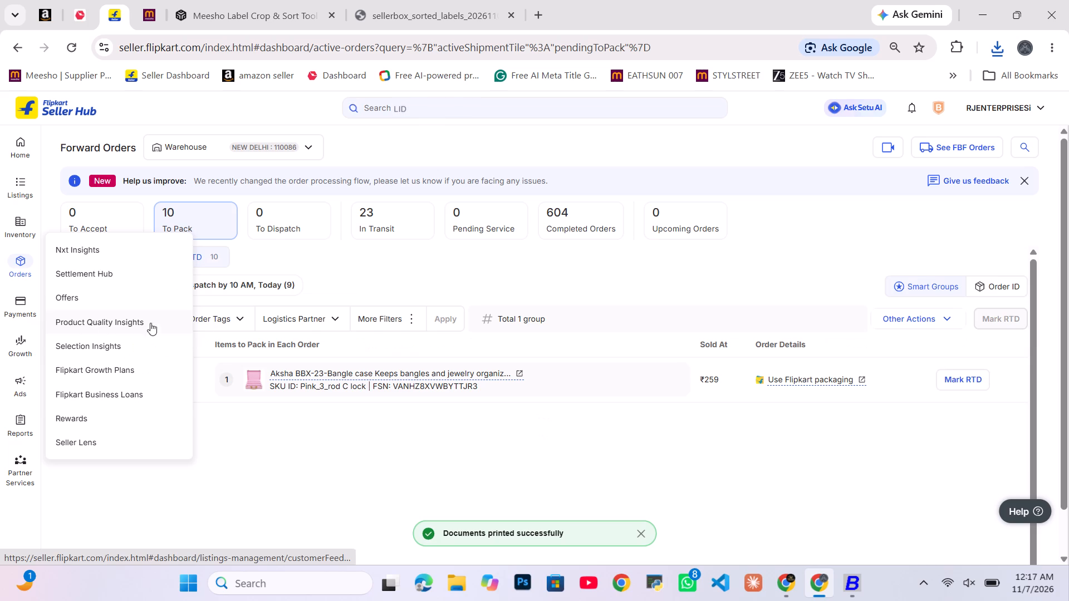
# Mark the breached order and all remaining Pending RTD orders as ready to dispatch.
pyautogui.click(356, 281)
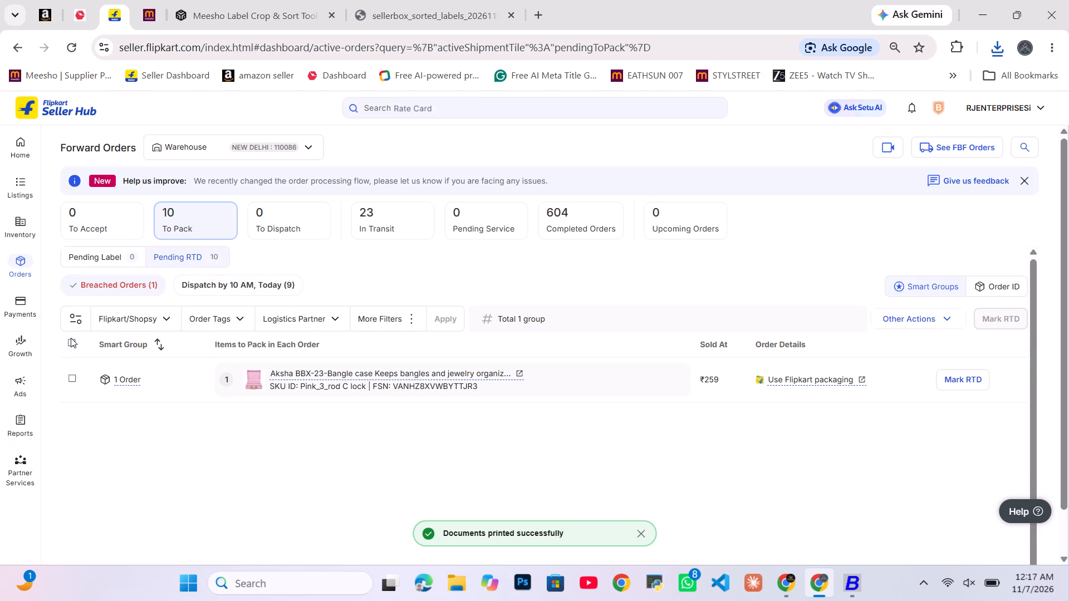
pyautogui.click(71, 338)
pyautogui.click(1008, 315)
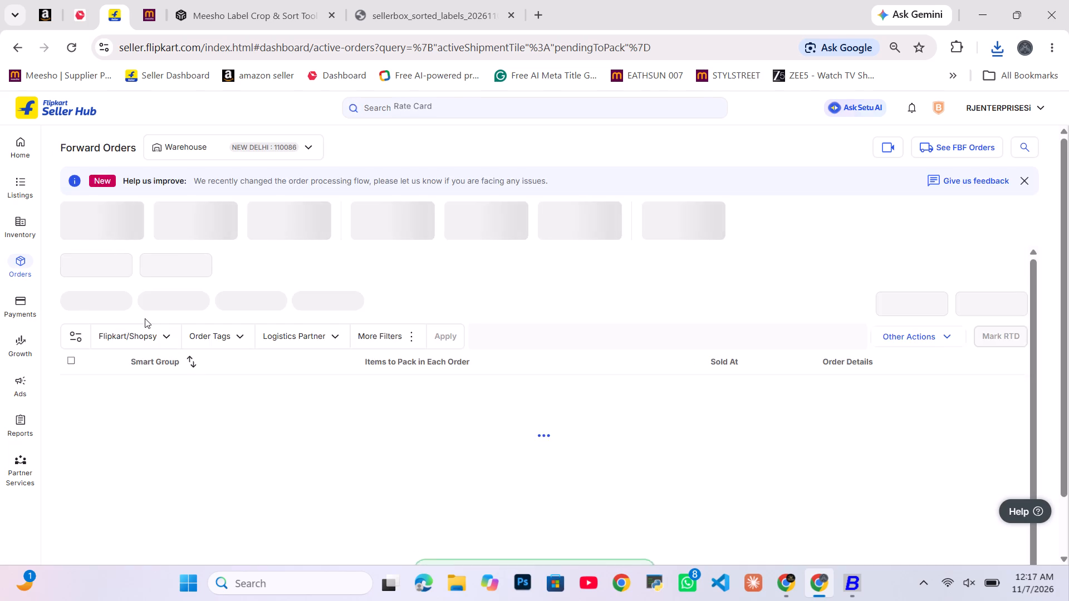
pyautogui.click(72, 375)
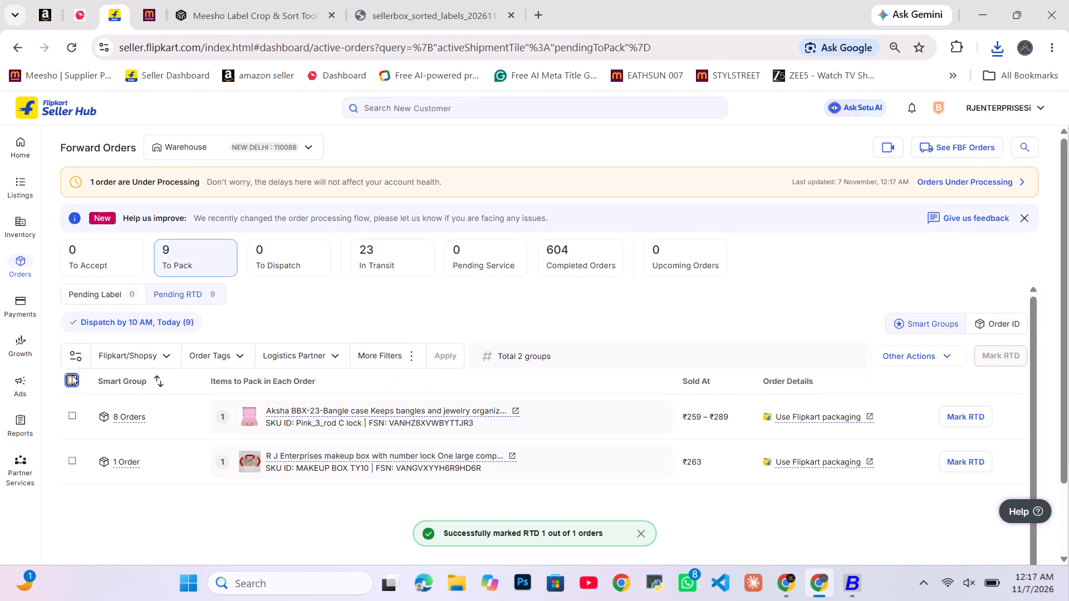
pyautogui.click(993, 351)
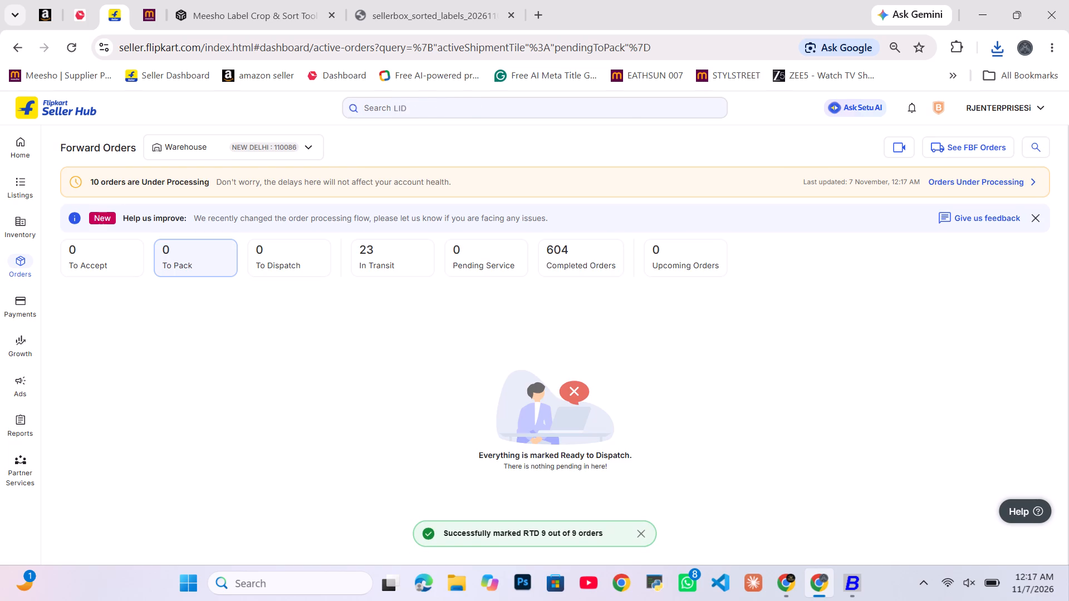
# Check the To Dispatch and To Pack queues, reloading the page until the marked orders finish processing.
pyautogui.click(264, 244)
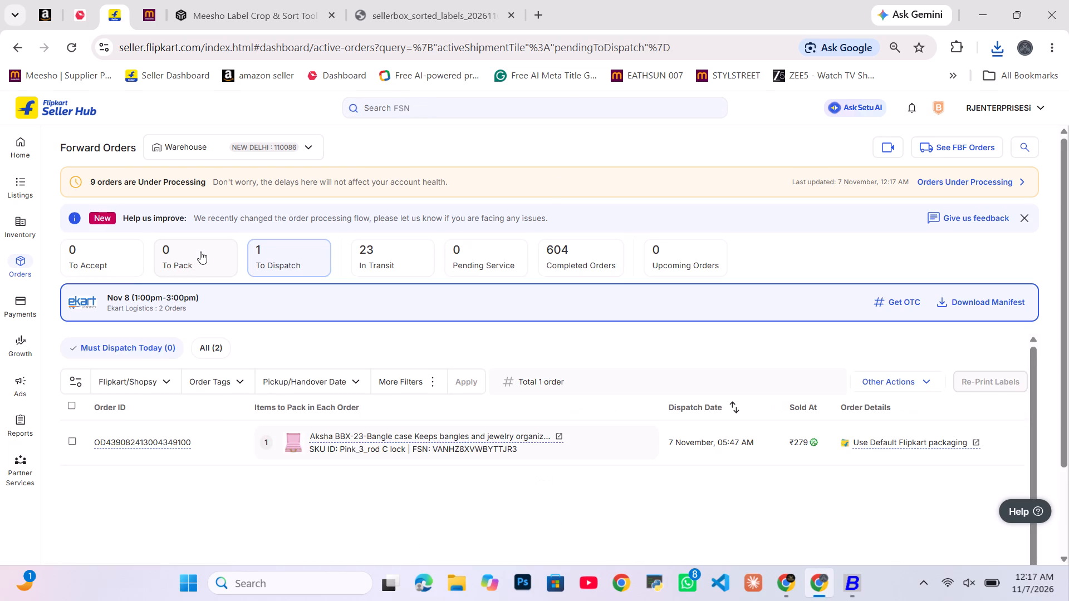
pyautogui.click(200, 252)
pyautogui.click(243, 252)
pyautogui.click(258, 252)
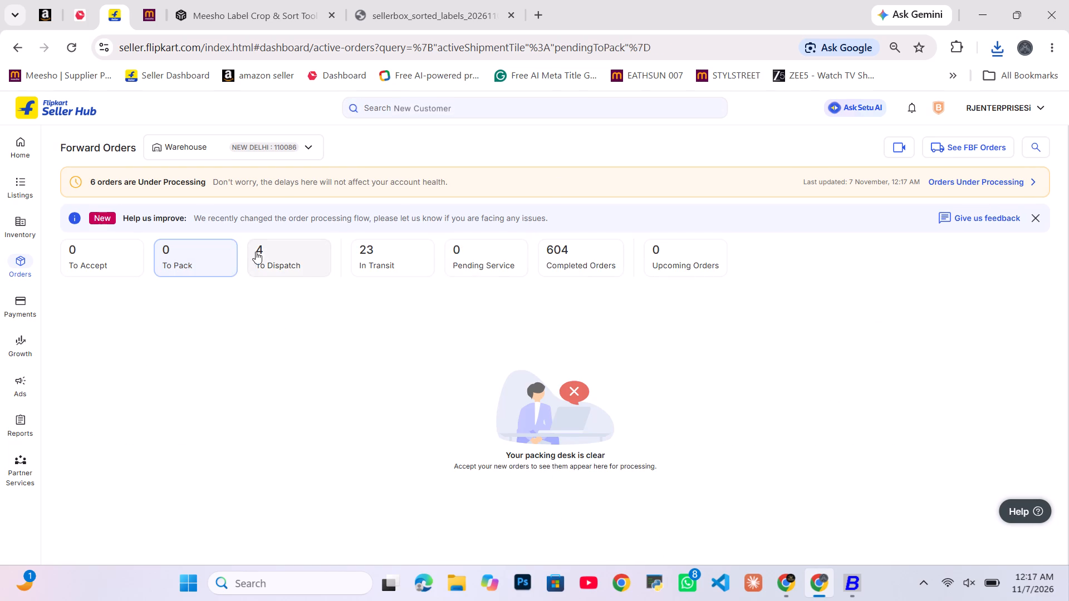
pyautogui.click(73, 53)
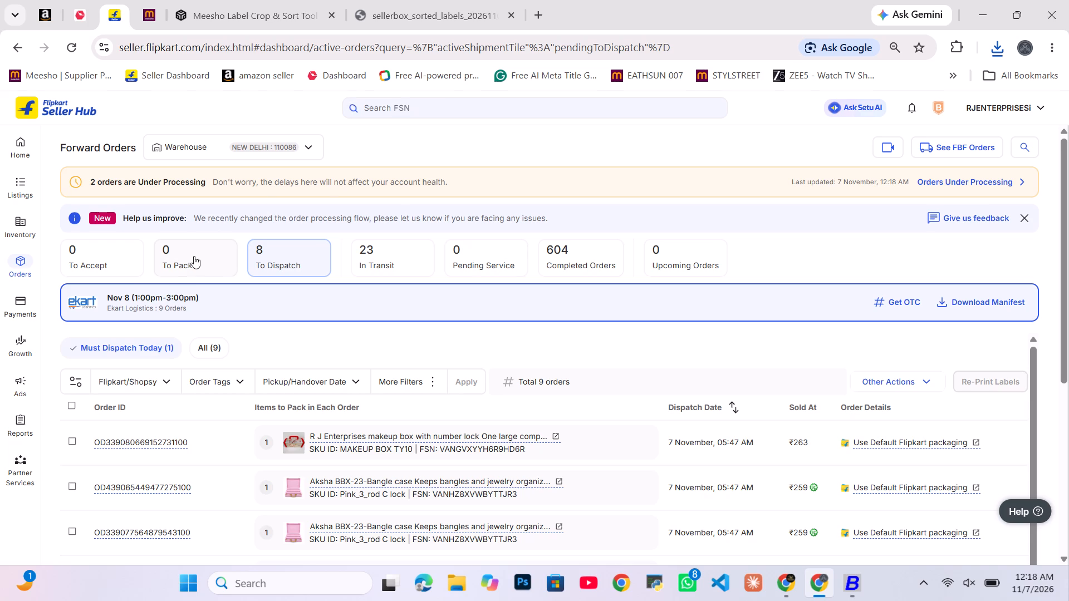
pyautogui.click(175, 269)
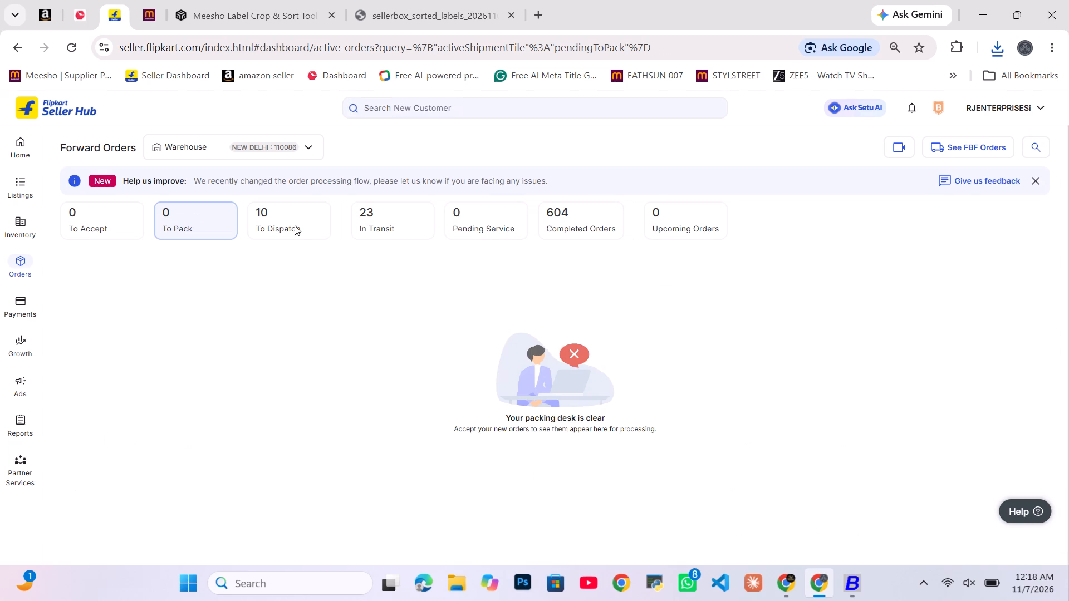
pyautogui.click(295, 225)
# Switch to the MAXOUTEMPORIUM seller account and load its orders waiting to be accepted.
pyautogui.click(994, 113)
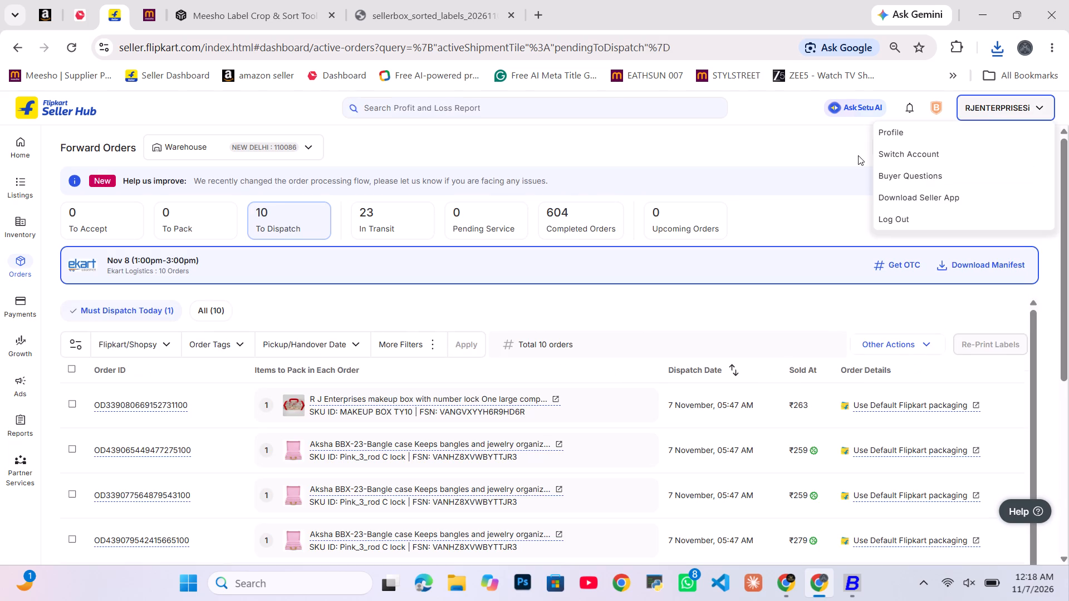
pyautogui.click(881, 155)
pyautogui.click(462, 285)
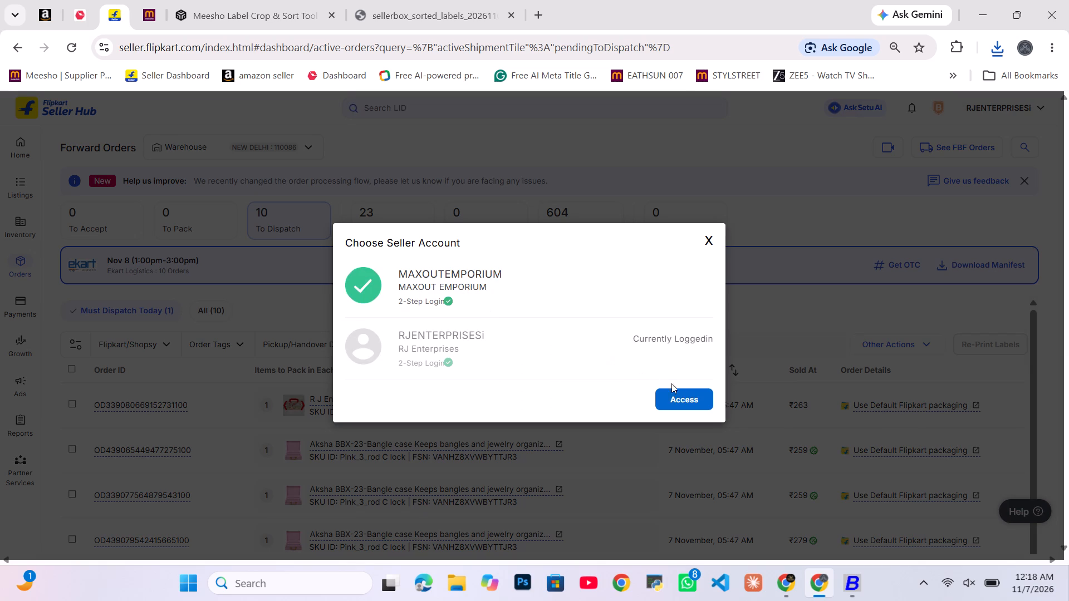
pyautogui.click(685, 391)
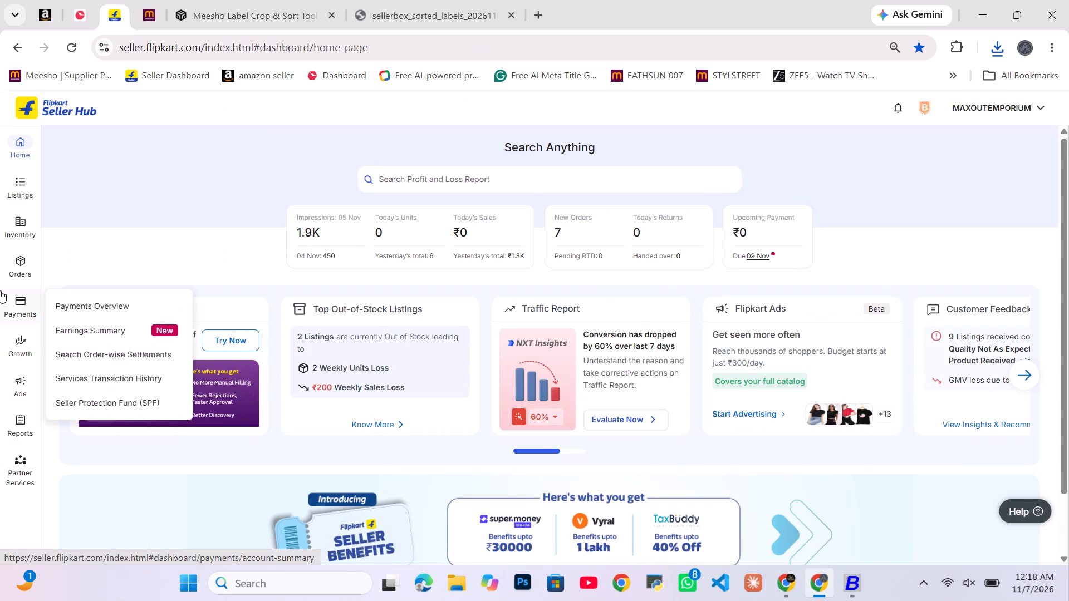
pyautogui.click(22, 266)
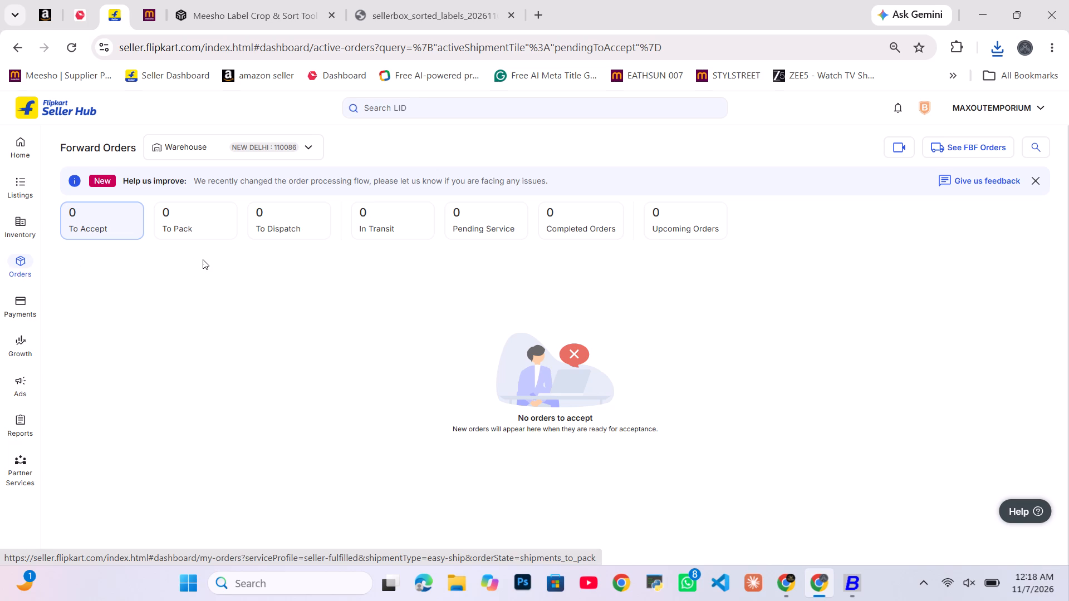
pyautogui.click(68, 56)
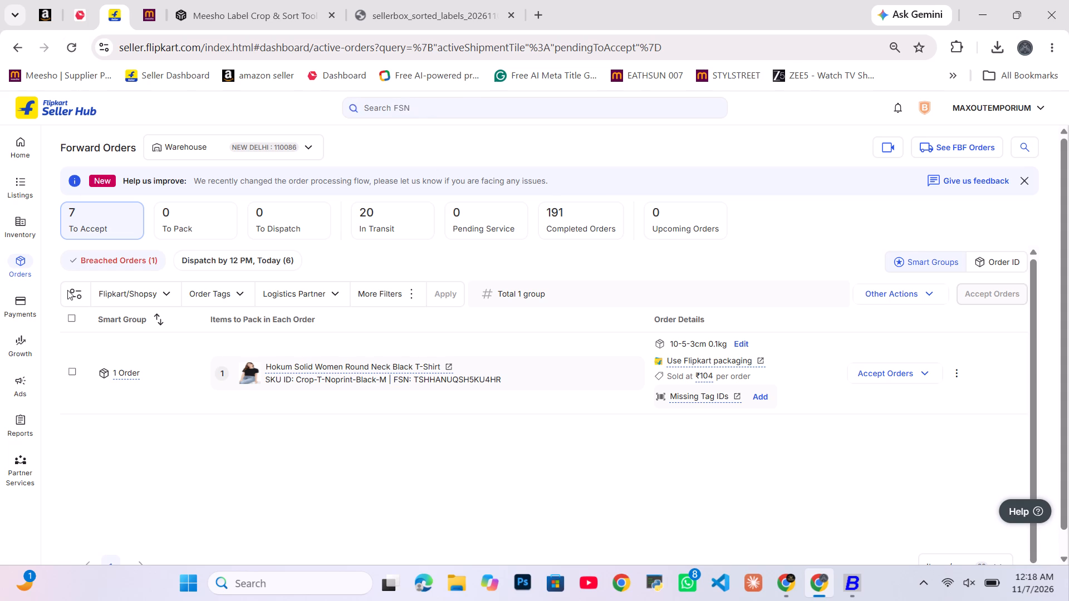
# Select the breached order in the To Accept list.
pyautogui.click(68, 318)
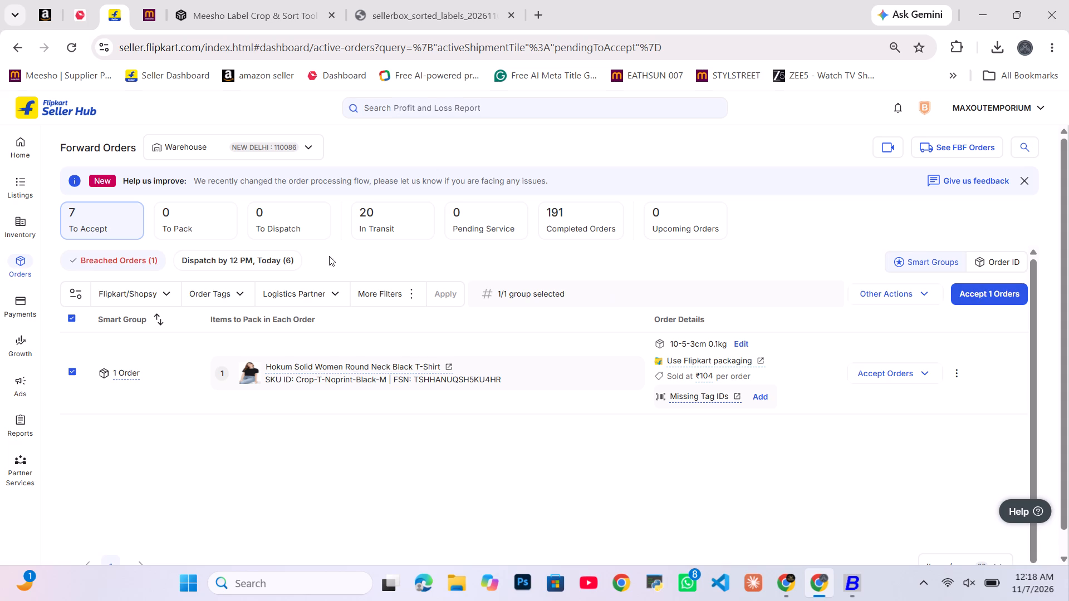
# Switch to the SellerBox label tool, dismiss the finished Meesho PDF, and open its Flipkart crop and sort page.
pyautogui.click(223, 9)
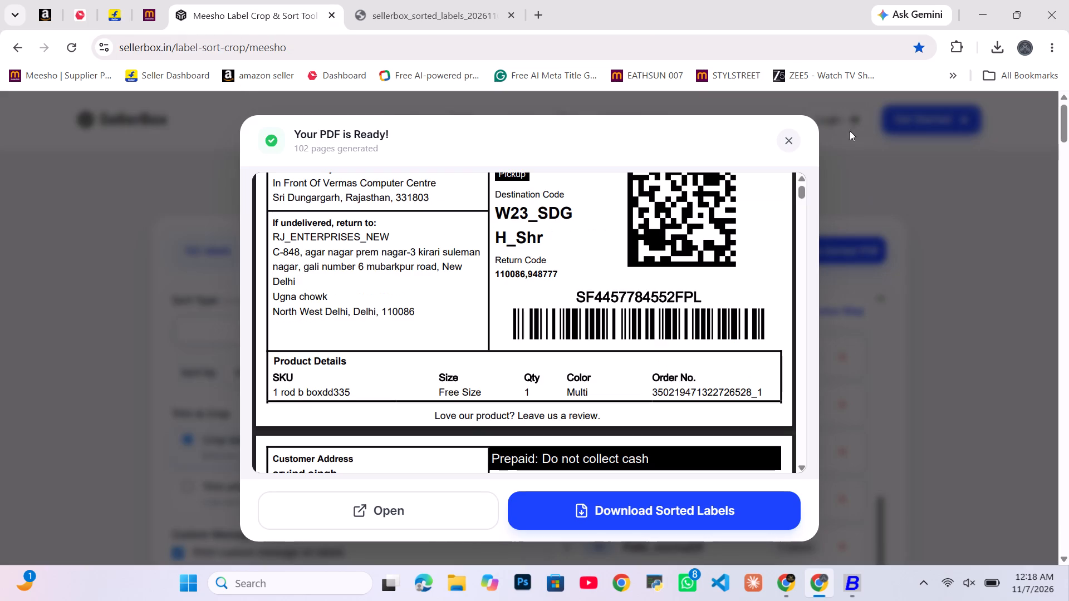
pyautogui.click(792, 142)
pyautogui.scroll(3, 362, 343)
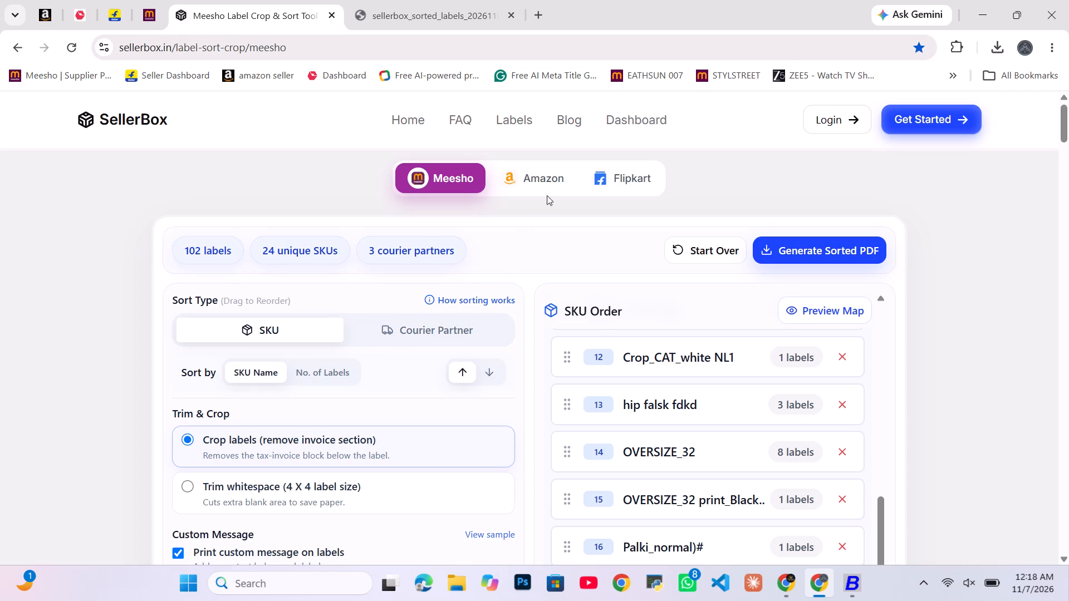
pyautogui.click(615, 179)
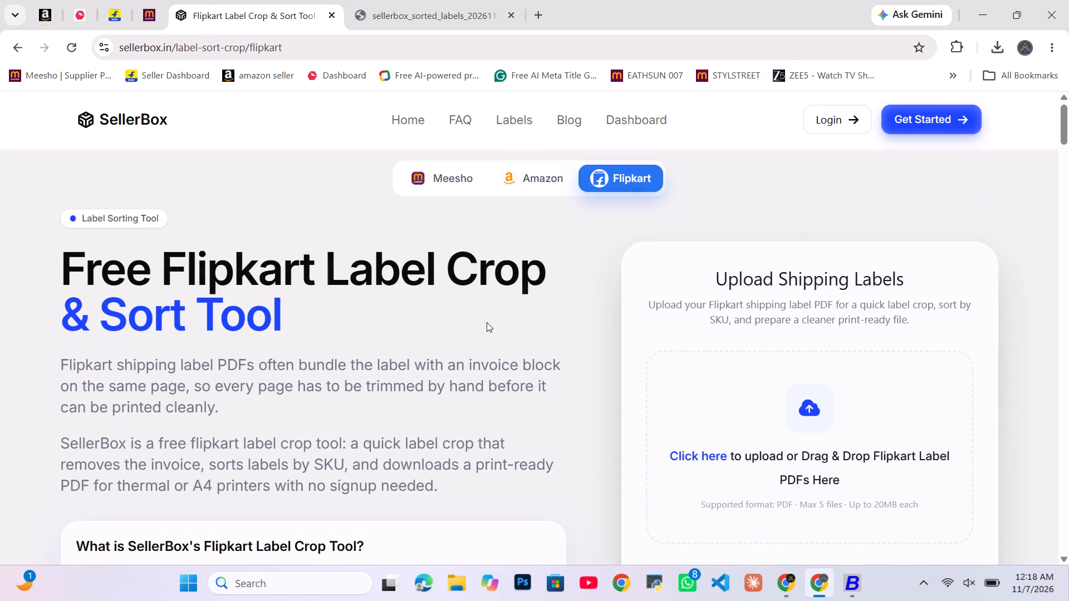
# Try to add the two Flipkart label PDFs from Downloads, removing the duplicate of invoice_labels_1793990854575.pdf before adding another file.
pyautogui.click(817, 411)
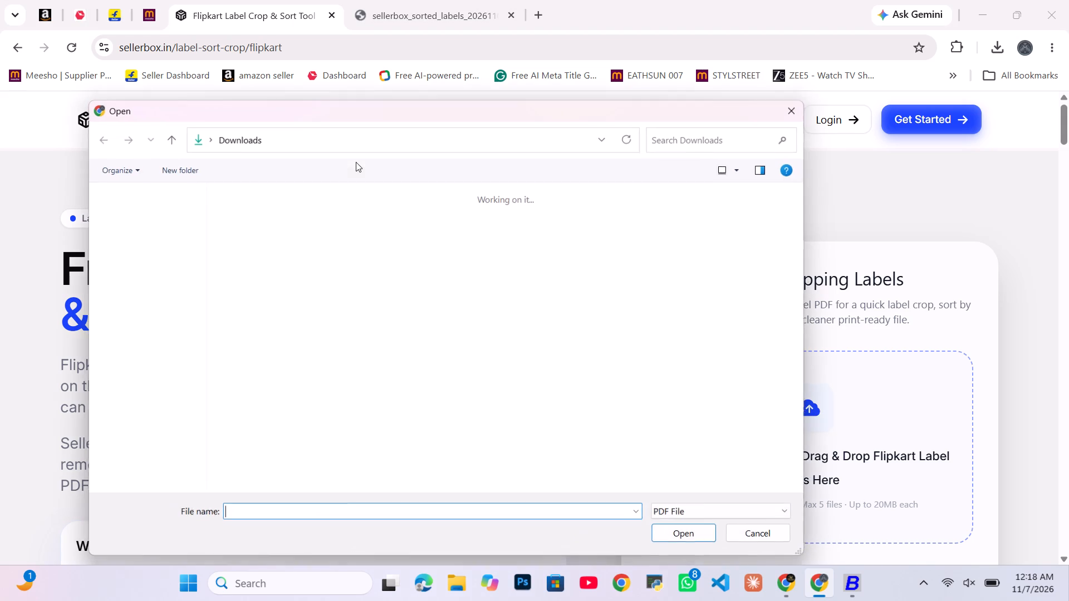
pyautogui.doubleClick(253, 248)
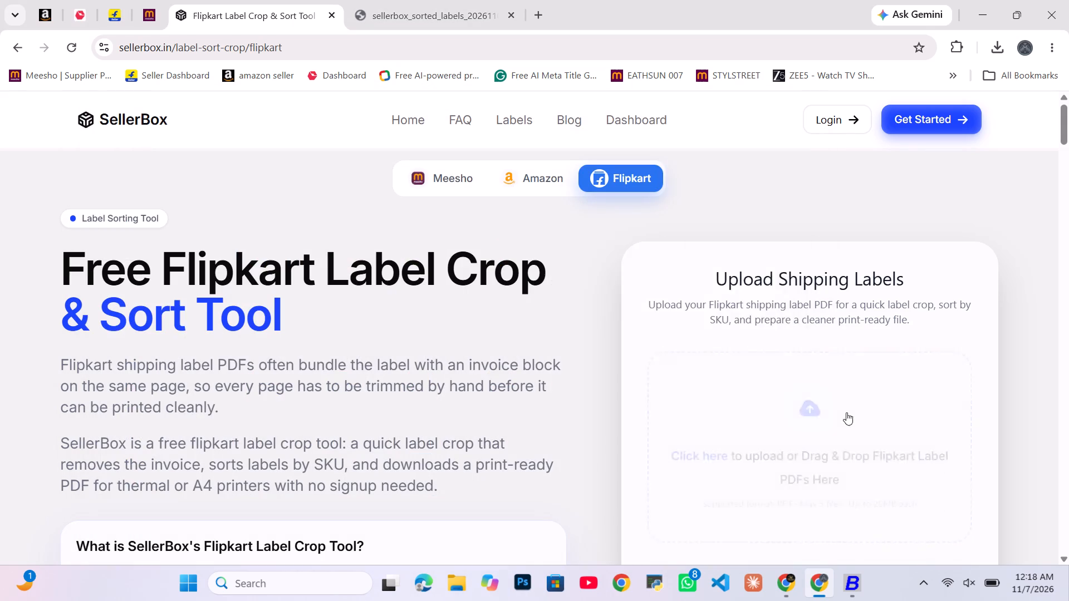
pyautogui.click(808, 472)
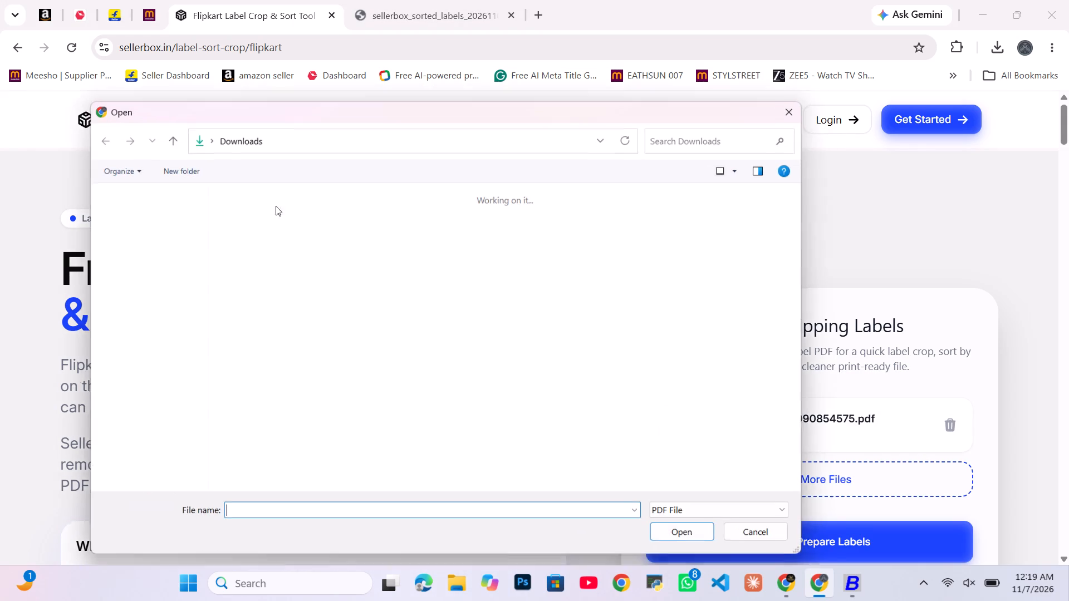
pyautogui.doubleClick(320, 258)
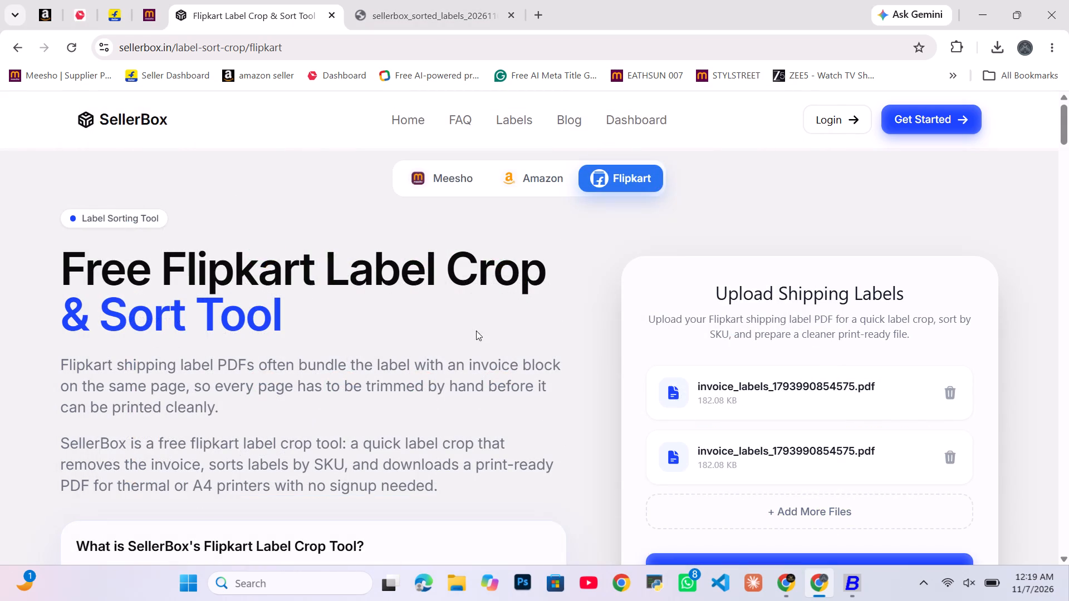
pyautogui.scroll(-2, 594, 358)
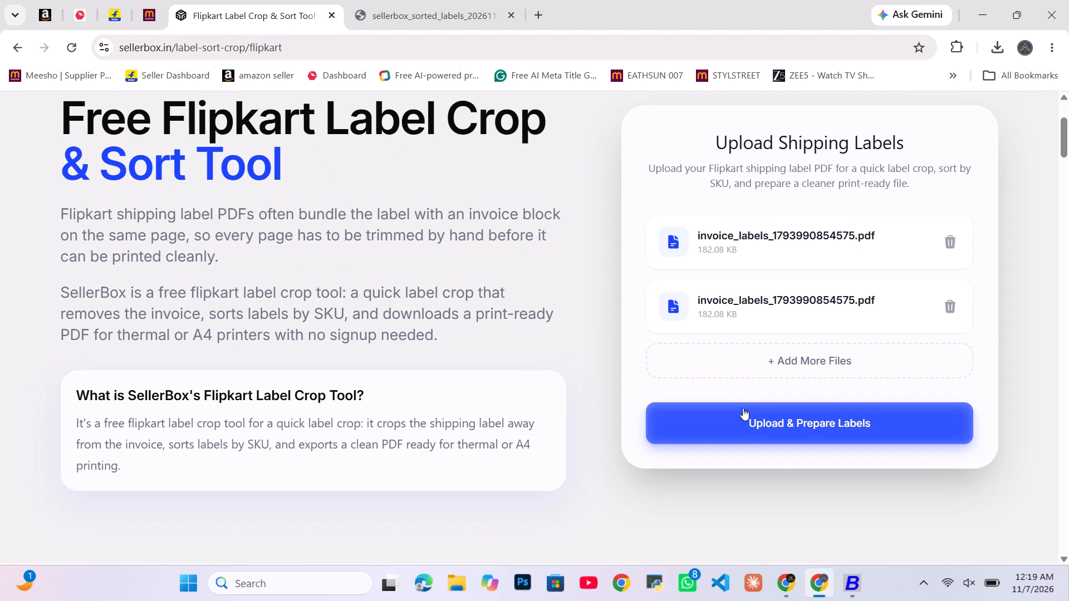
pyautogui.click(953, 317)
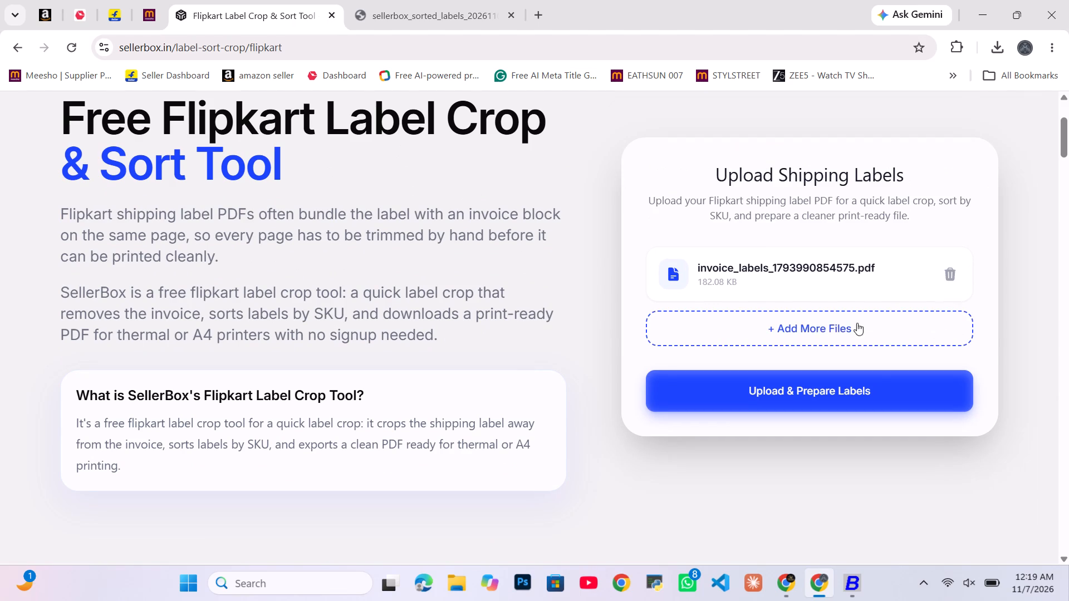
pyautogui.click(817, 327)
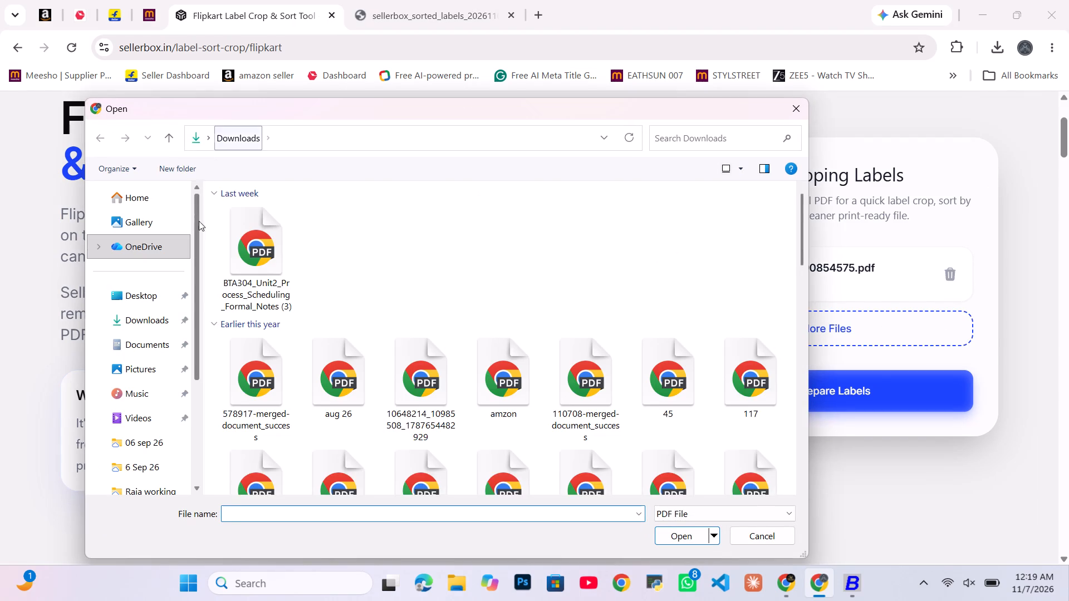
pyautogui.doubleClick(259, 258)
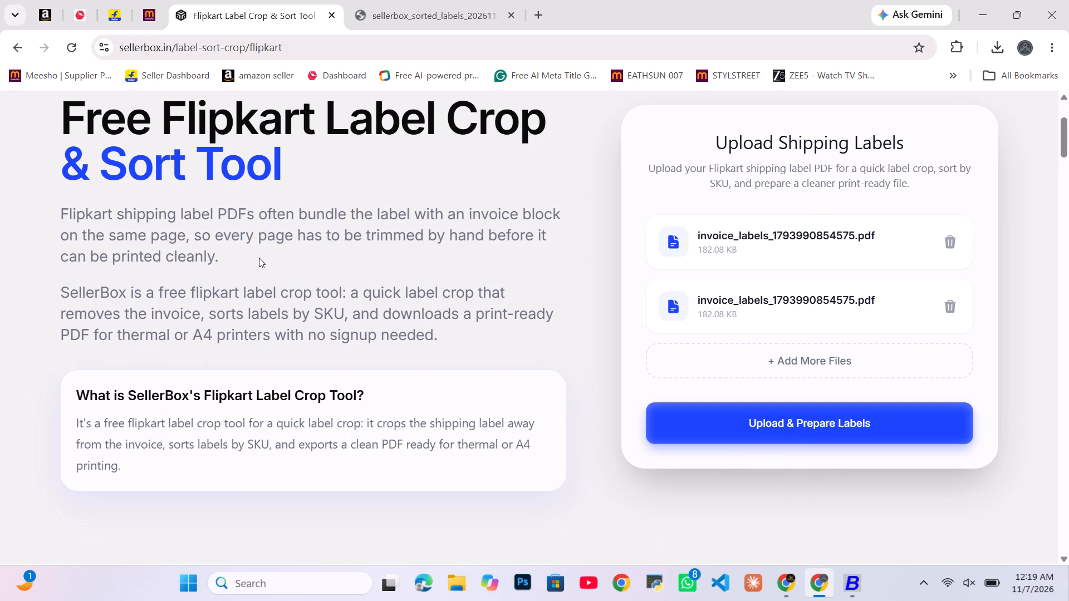
# Open invoice_labels_1793990840683.pdf from the Downloads folder in File Explorer to check its contents, and close it.
pyautogui.click(465, 579)
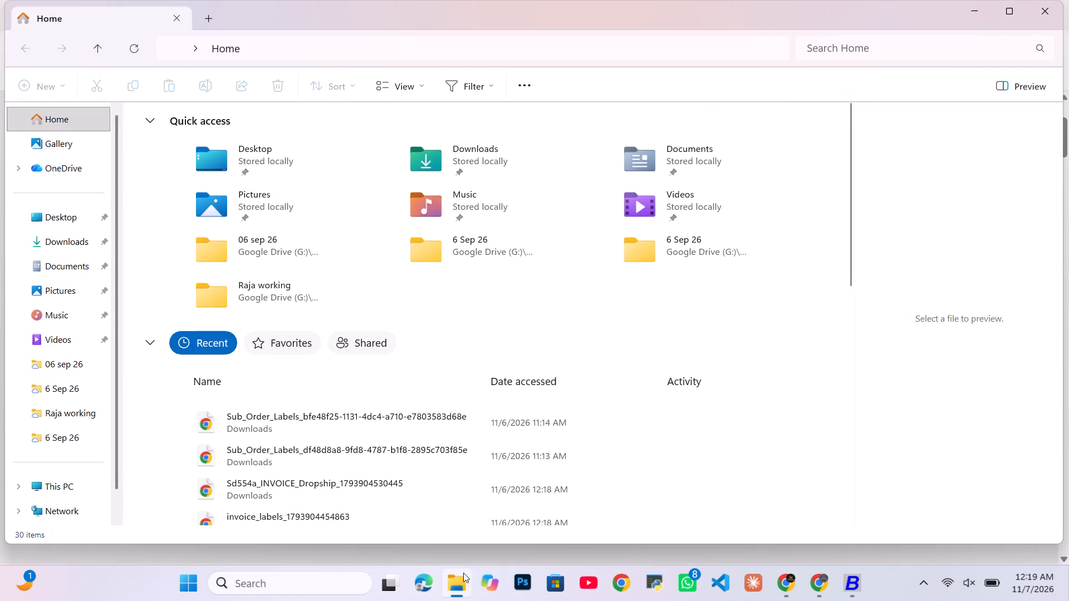
pyautogui.click(82, 253)
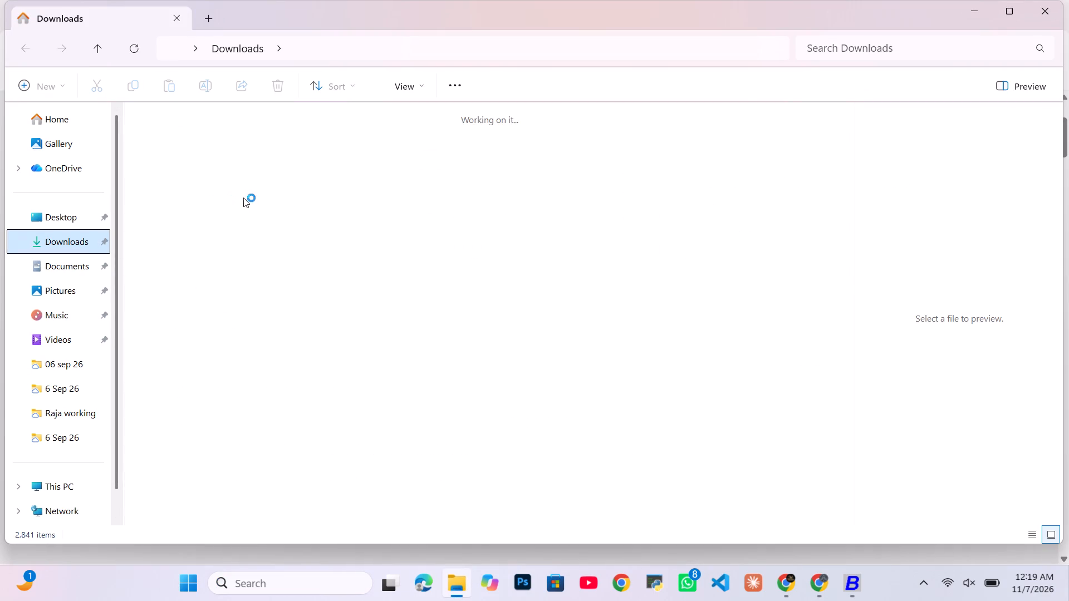
pyautogui.doubleClick(260, 193)
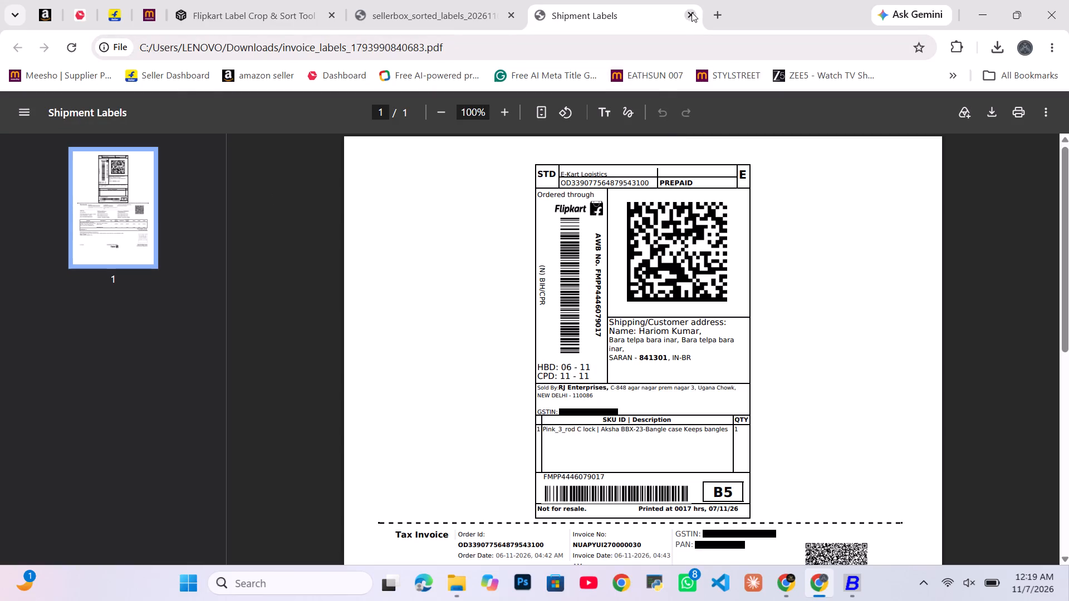
pyautogui.click(692, 12)
pyautogui.click(409, 0)
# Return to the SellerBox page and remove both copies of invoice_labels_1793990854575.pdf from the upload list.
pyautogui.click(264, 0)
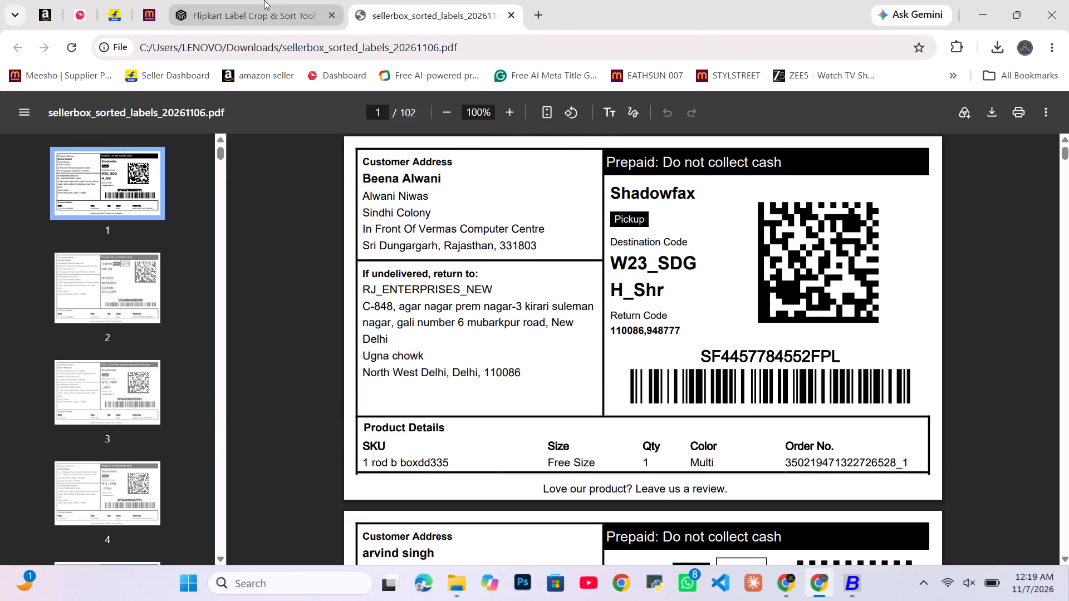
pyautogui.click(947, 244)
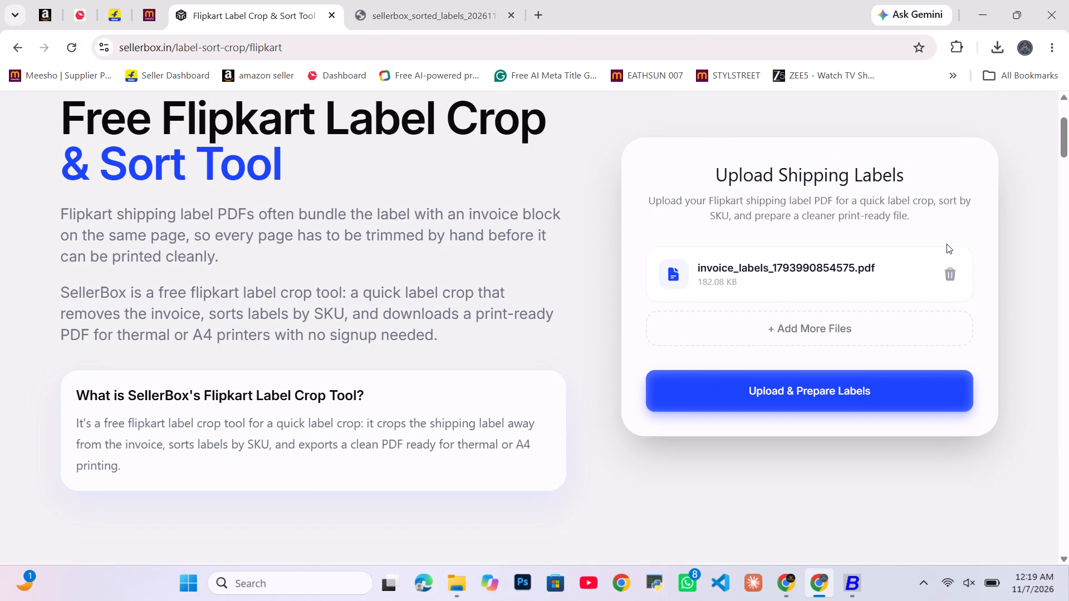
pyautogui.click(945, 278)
# Add invoice_labels_1793990854575.pdf and invoice_labels_1793990840683.pdf from Downloads, and upload them to prepare the labels.
pyautogui.click(817, 277)
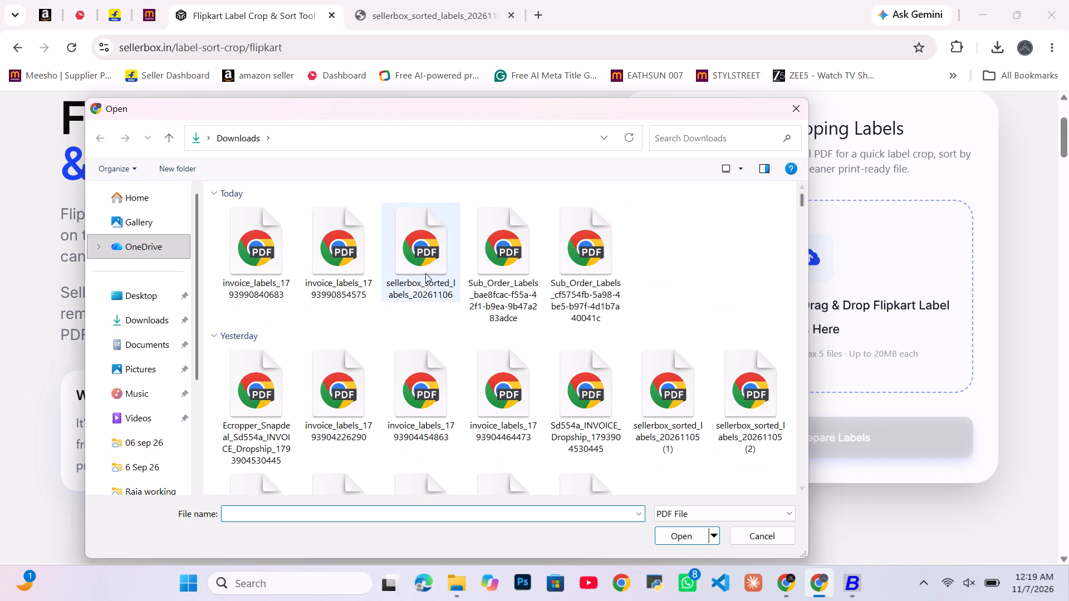
pyautogui.doubleClick(355, 275)
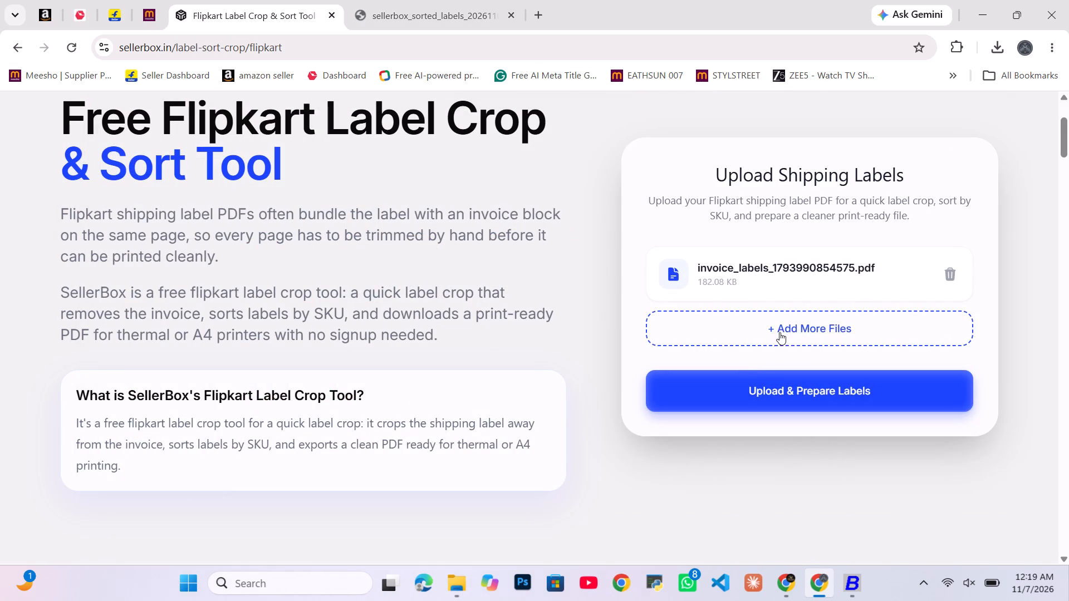
pyautogui.click(779, 331)
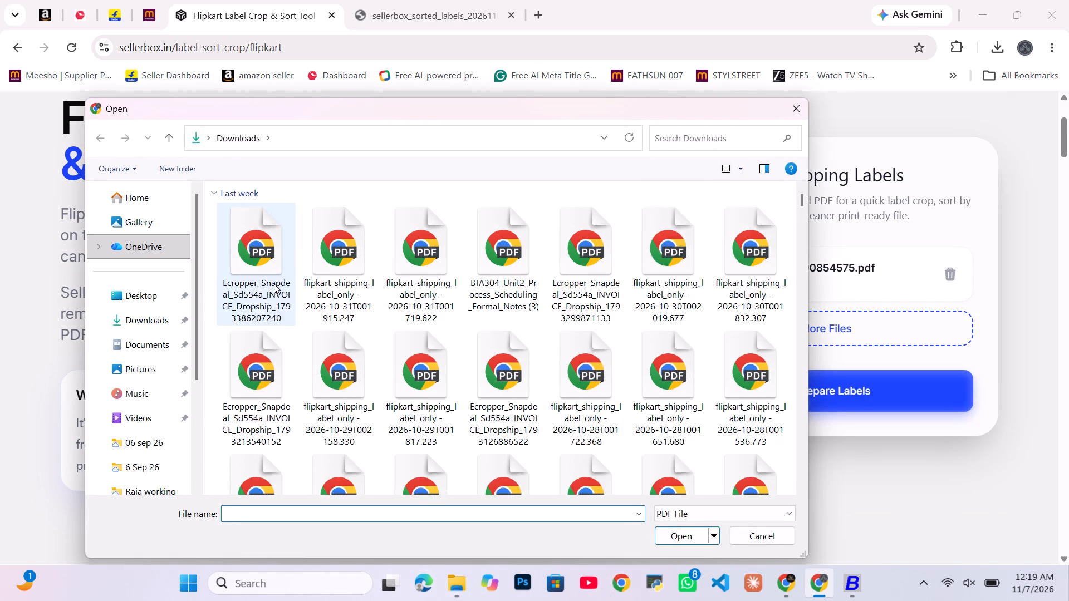
pyautogui.doubleClick(247, 277)
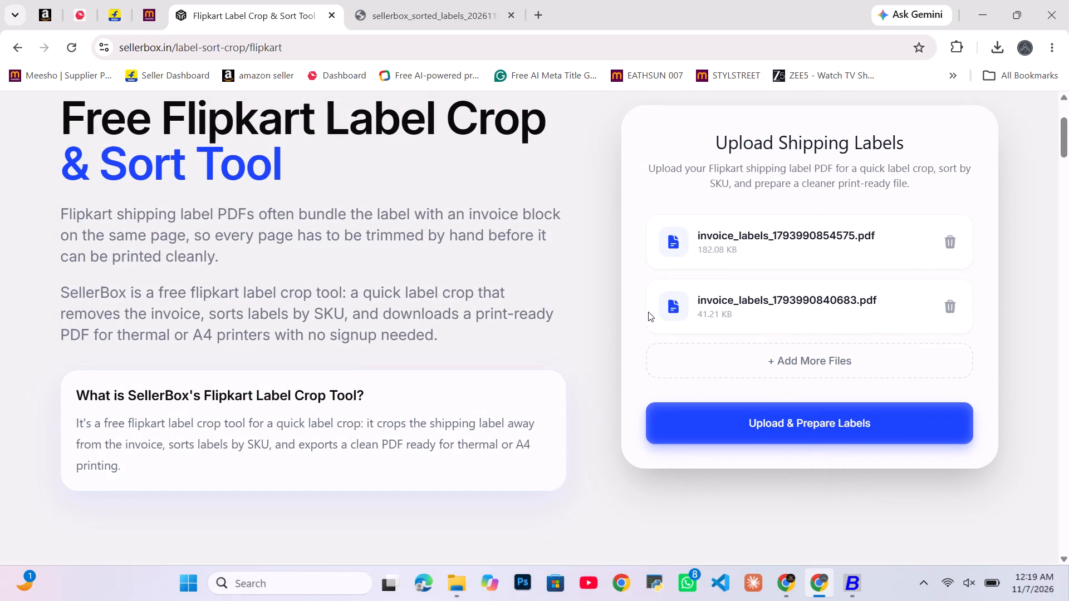
pyautogui.click(746, 420)
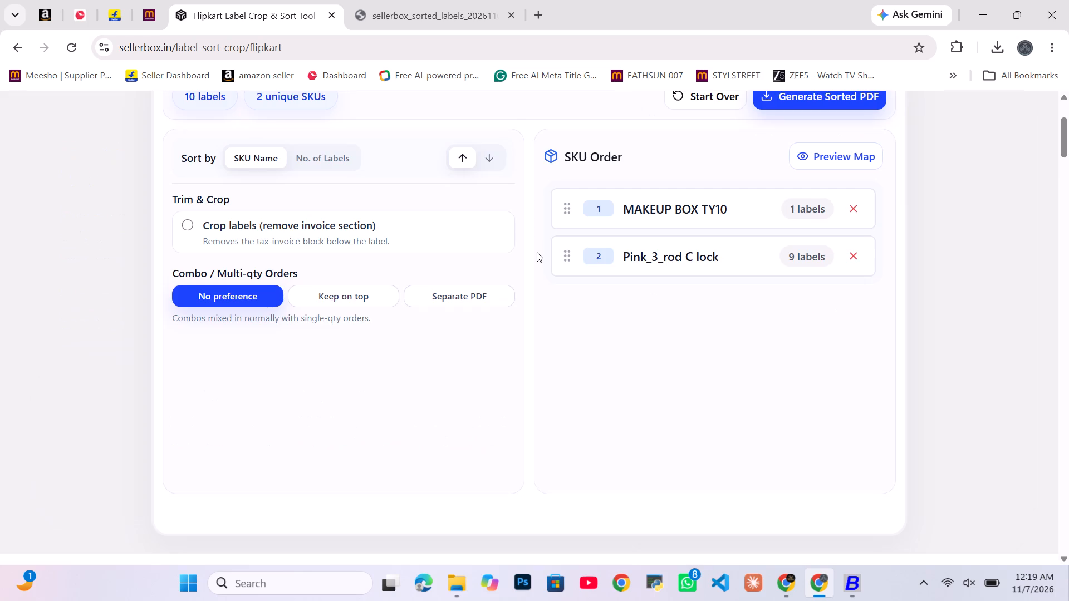
# Set the labels to be cropped without the invoice section, generate the sorted PDF, and download it.
pyautogui.click(185, 225)
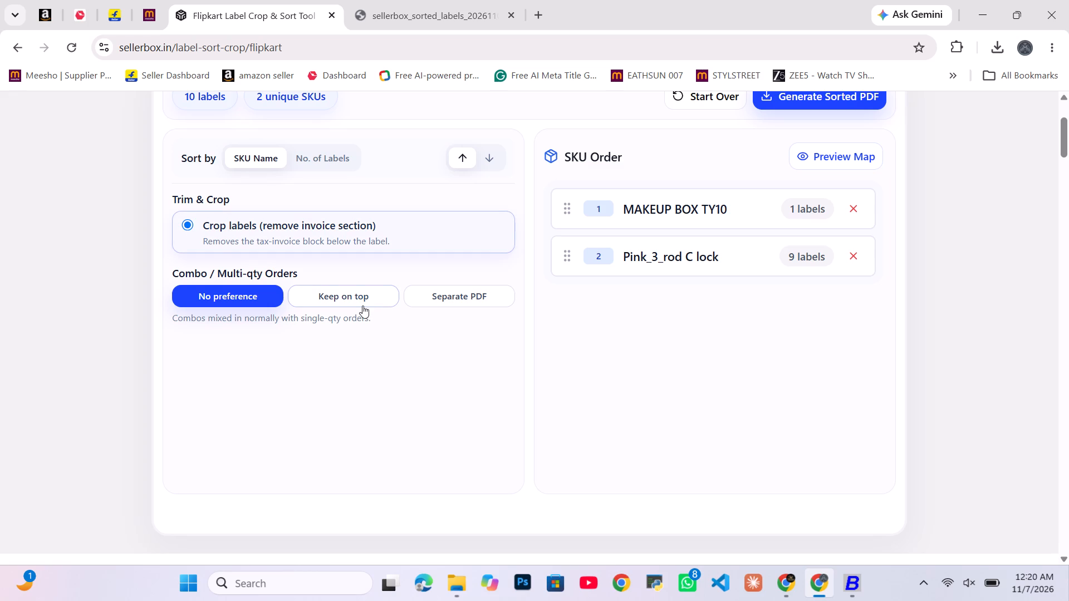
pyautogui.scroll(1, 359, 309)
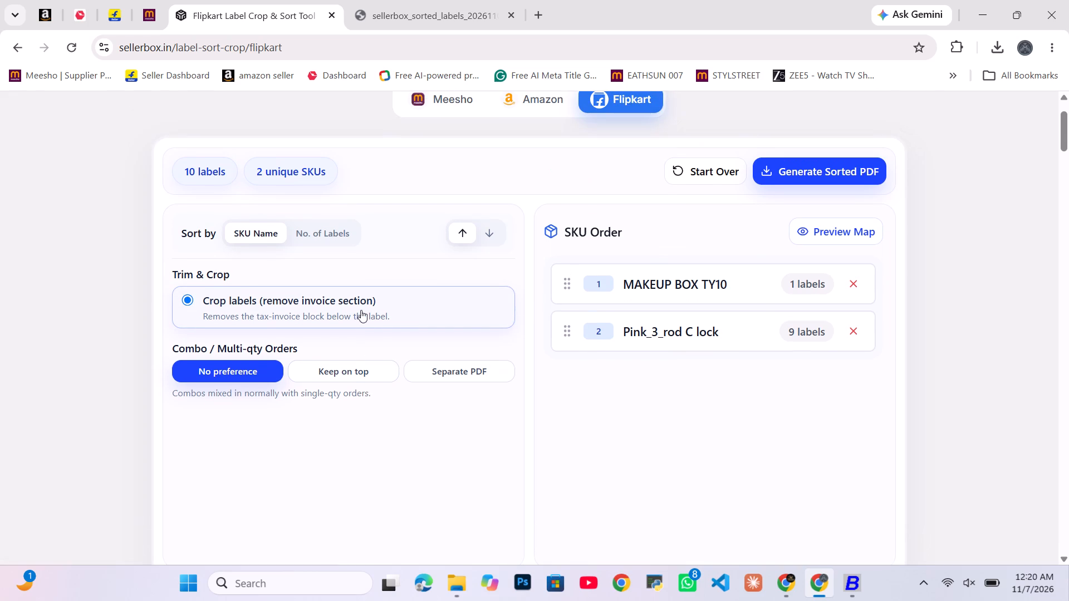
pyautogui.scroll(-3, 489, 336)
pyautogui.scroll(3, 701, 295)
pyautogui.click(809, 173)
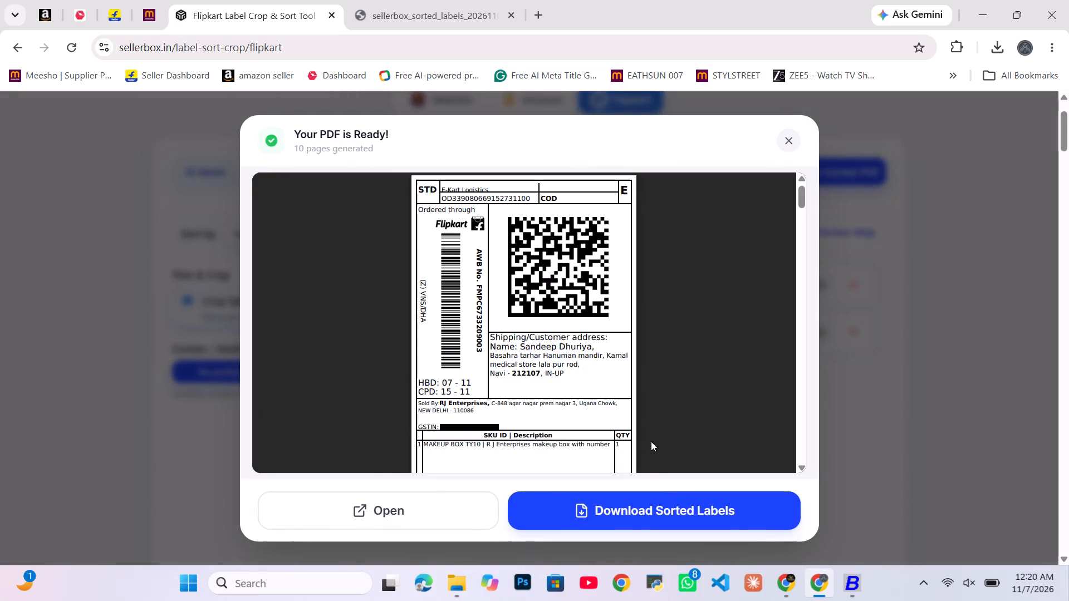
pyautogui.click(640, 507)
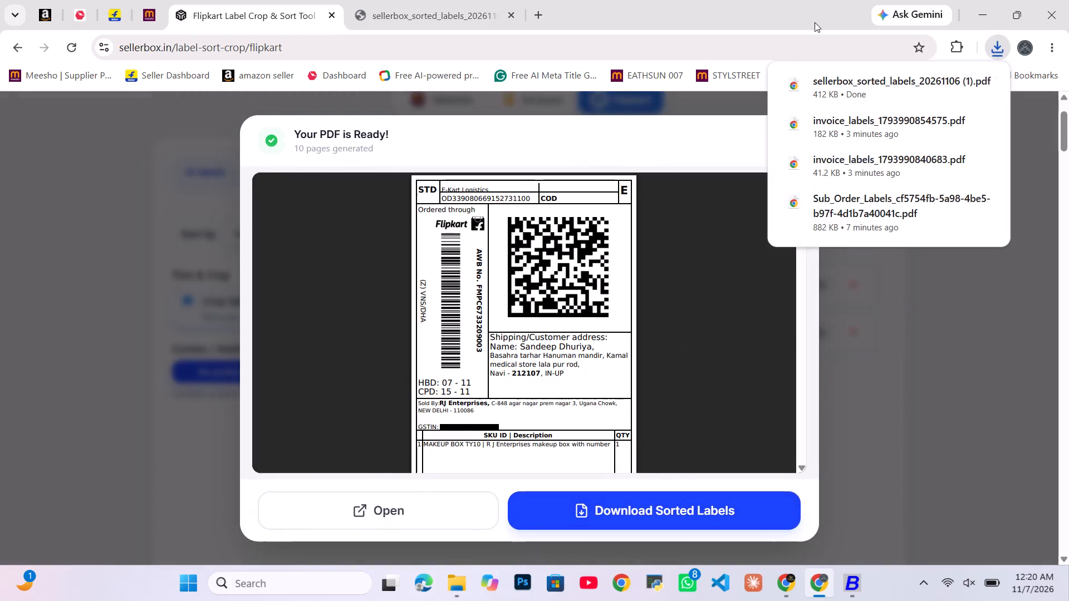
# Open the downloaded sorted Flipkart labels PDF and print all its pages on the TSC TTP-244 Pro.
pyautogui.click(886, 87)
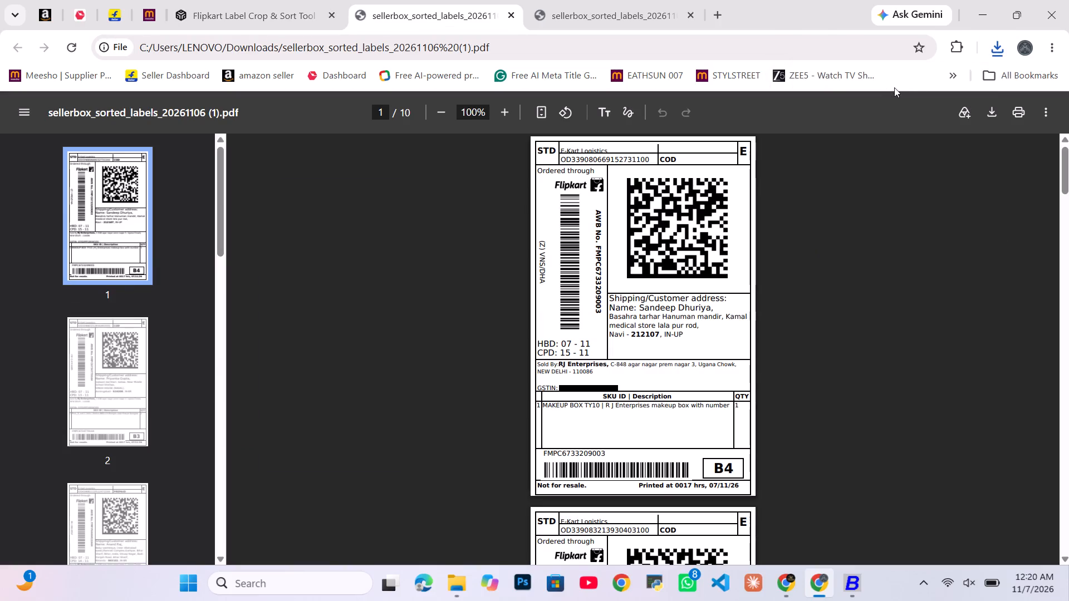
pyautogui.click(1013, 106)
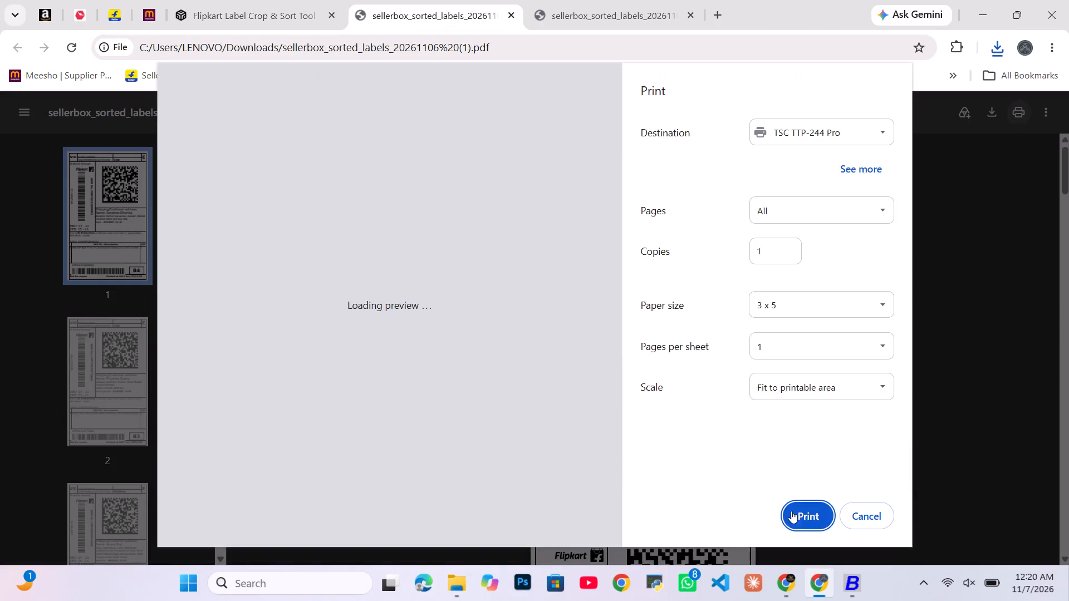
pyautogui.click(794, 511)
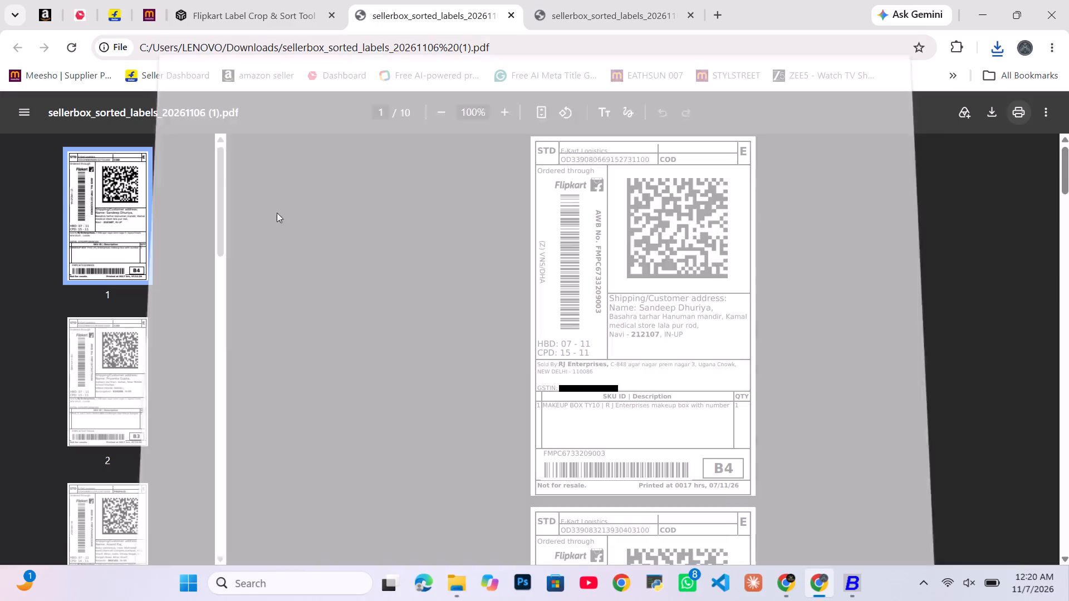
# Return to the MAXOUTEMPORIUM Flipkart orders and accept the selected breached order.
pyautogui.click(120, 9)
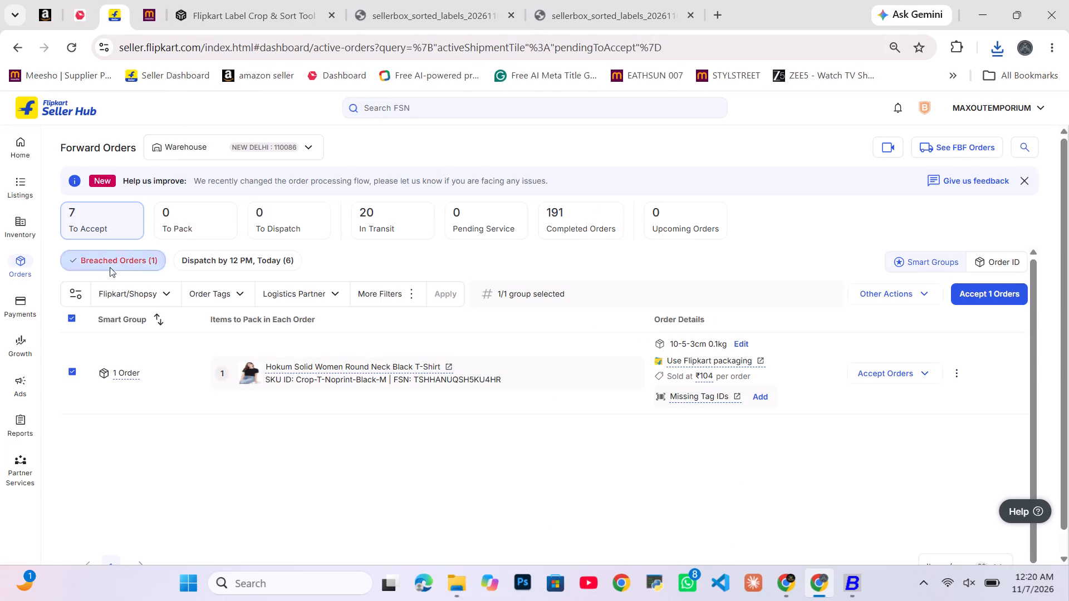
pyautogui.click(972, 299)
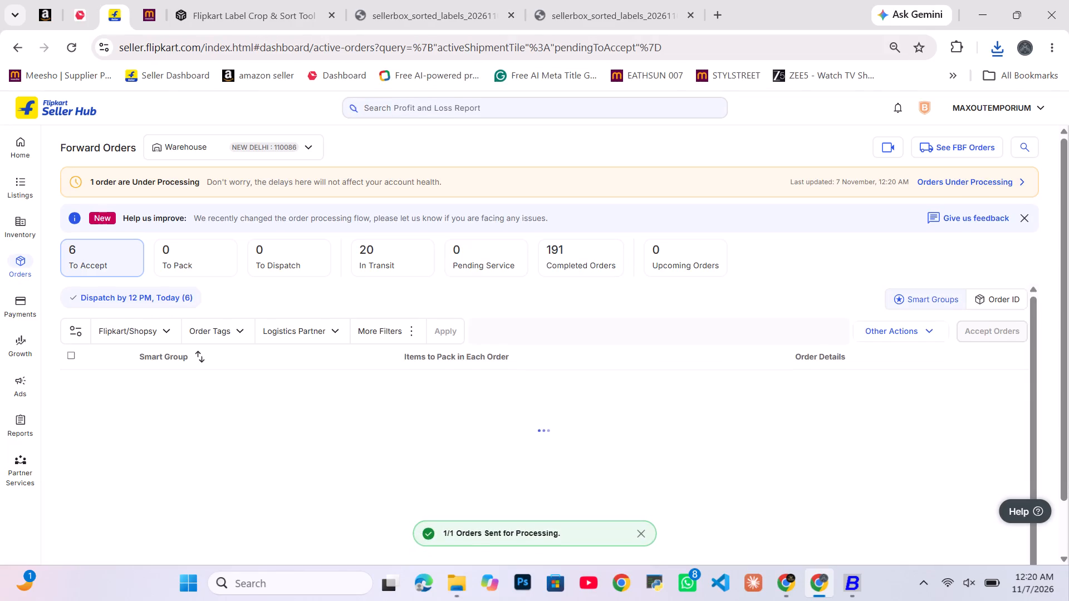
# Check the To Pack queue, refreshing the order page until the accepted breached order finishes processing.
pyautogui.click(192, 252)
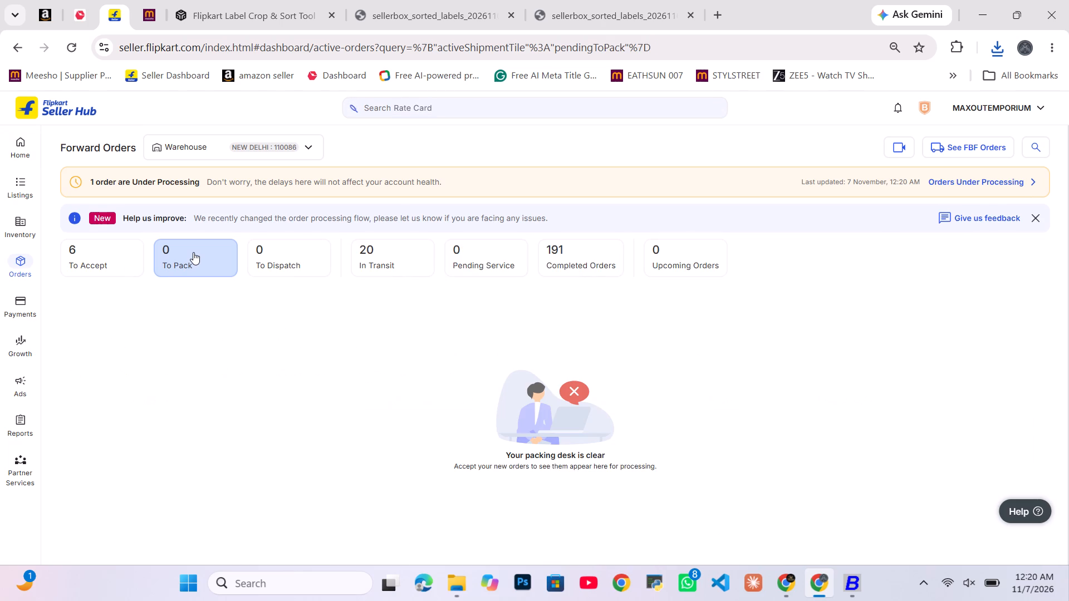
pyautogui.click(65, 52)
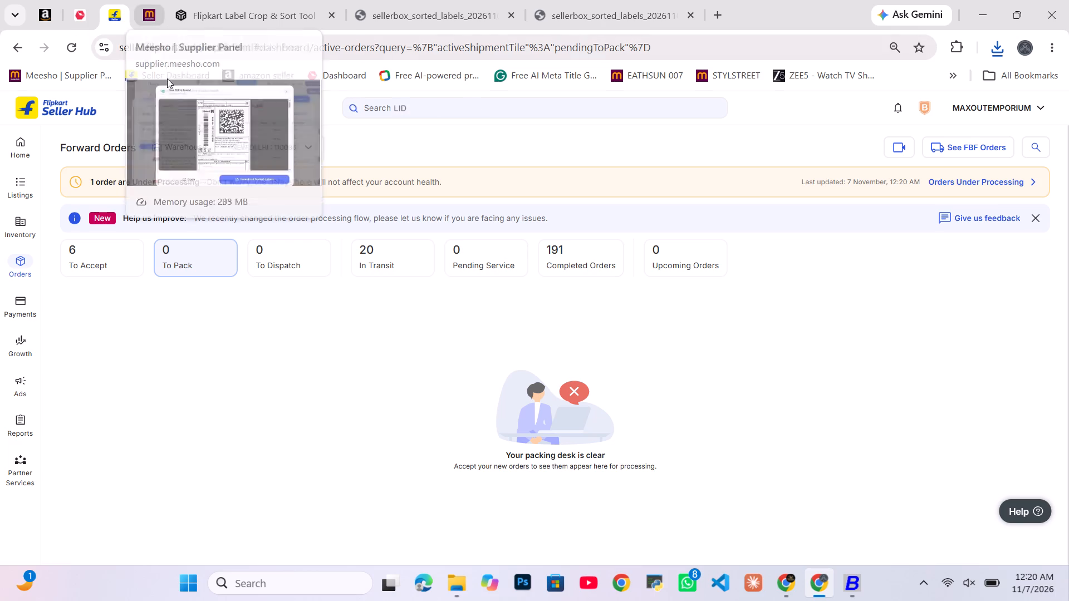
pyautogui.click(96, 242)
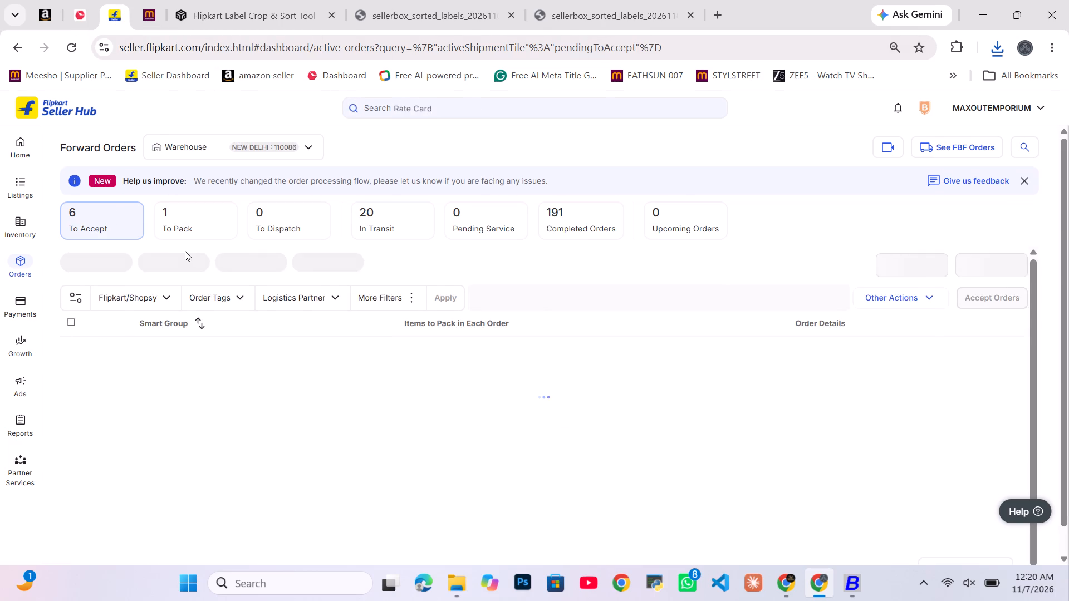
pyautogui.click(196, 228)
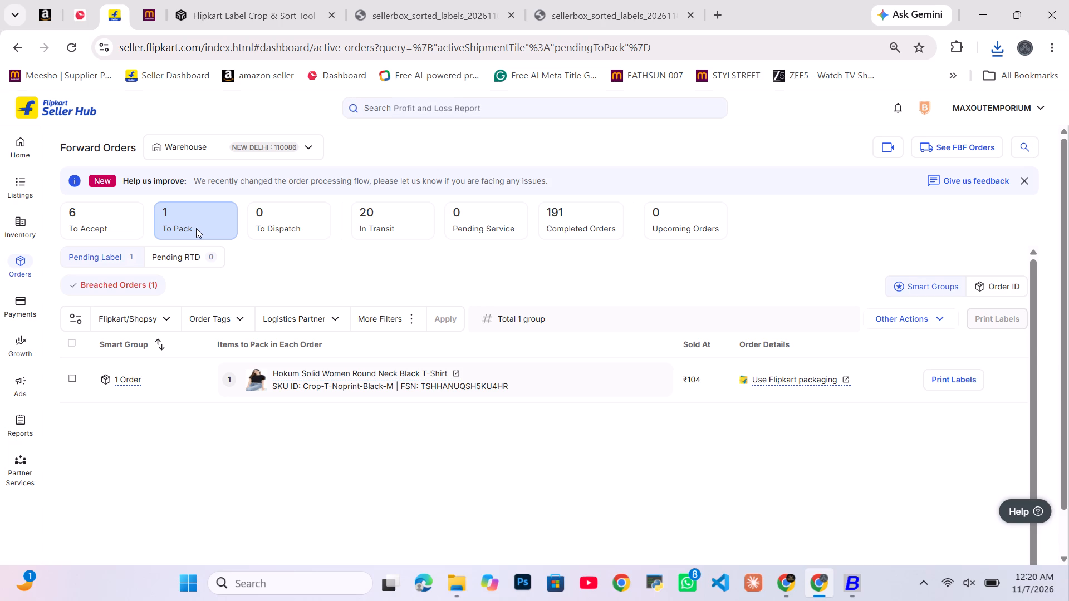
# Select all To Accept orders due for dispatch by 12 PM today and accept them.
pyautogui.click(92, 216)
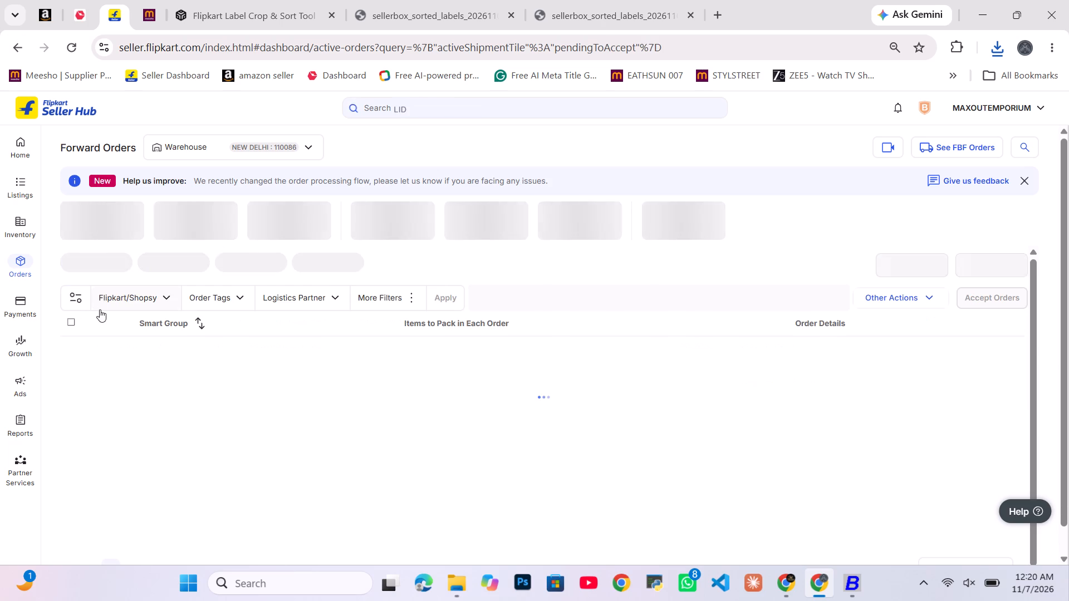
pyautogui.click(75, 315)
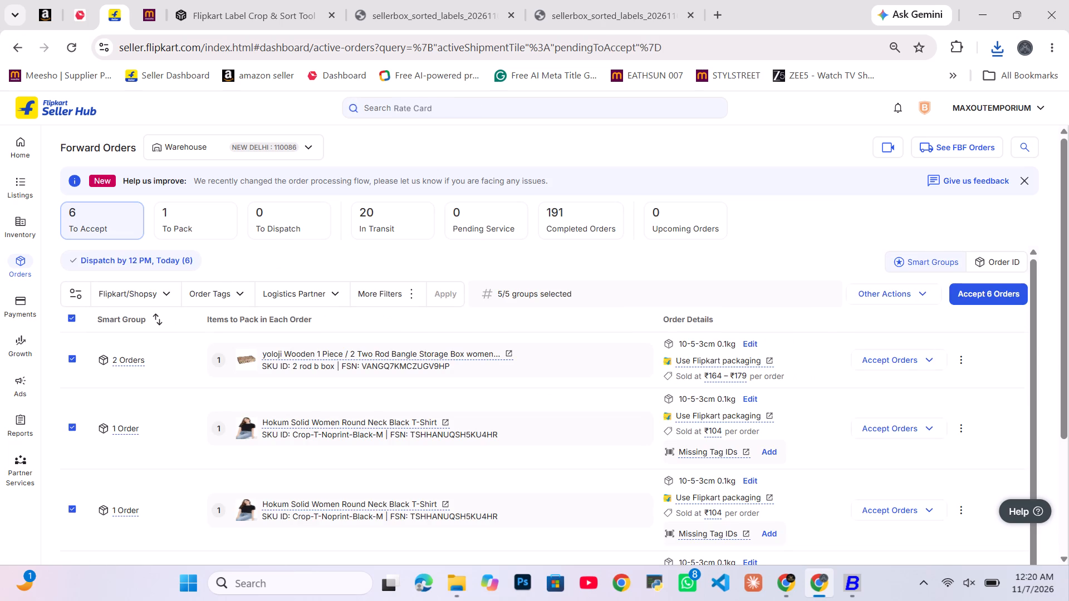
pyautogui.click(988, 296)
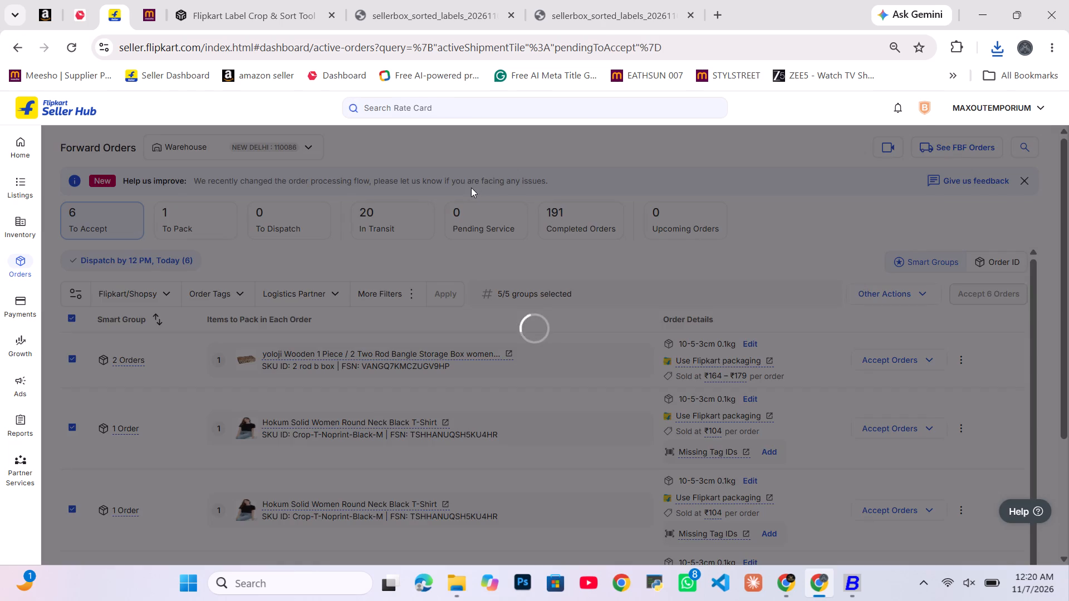